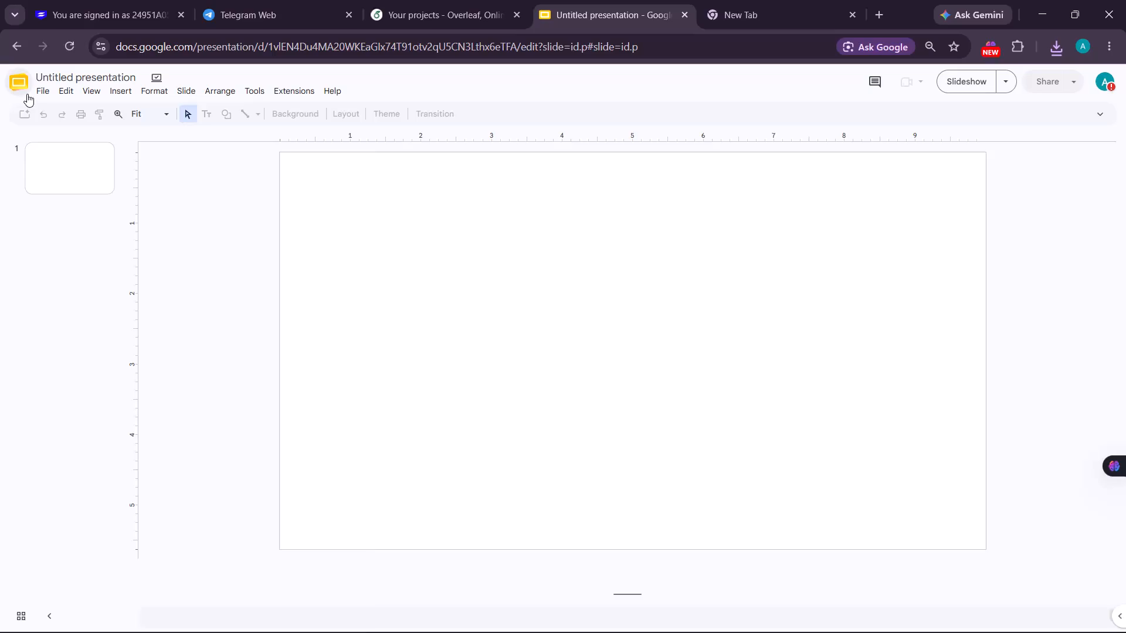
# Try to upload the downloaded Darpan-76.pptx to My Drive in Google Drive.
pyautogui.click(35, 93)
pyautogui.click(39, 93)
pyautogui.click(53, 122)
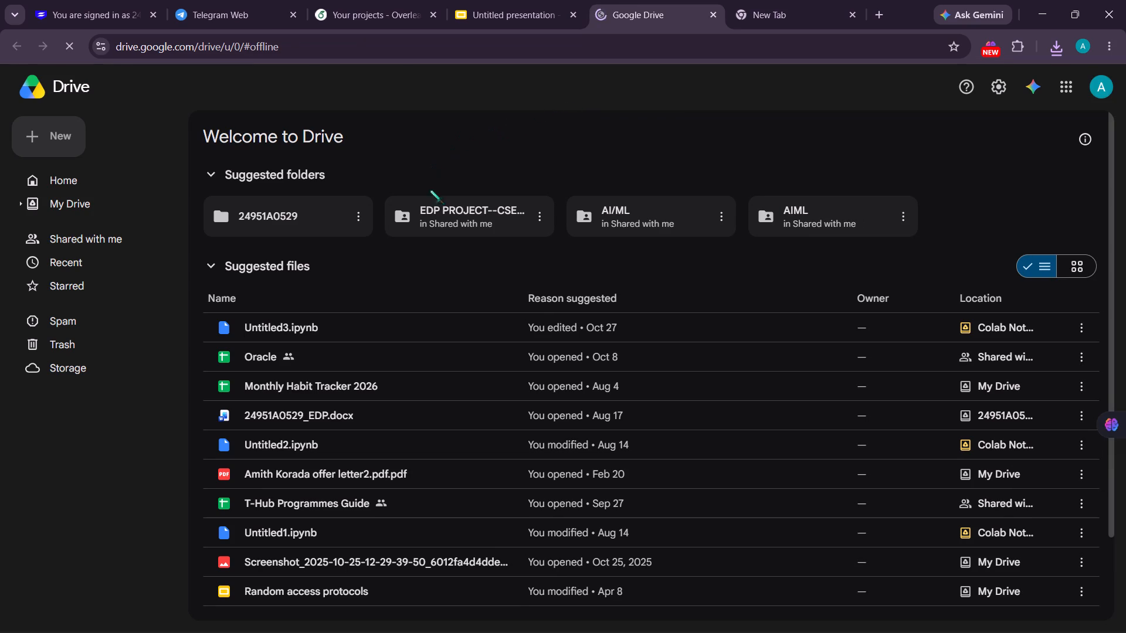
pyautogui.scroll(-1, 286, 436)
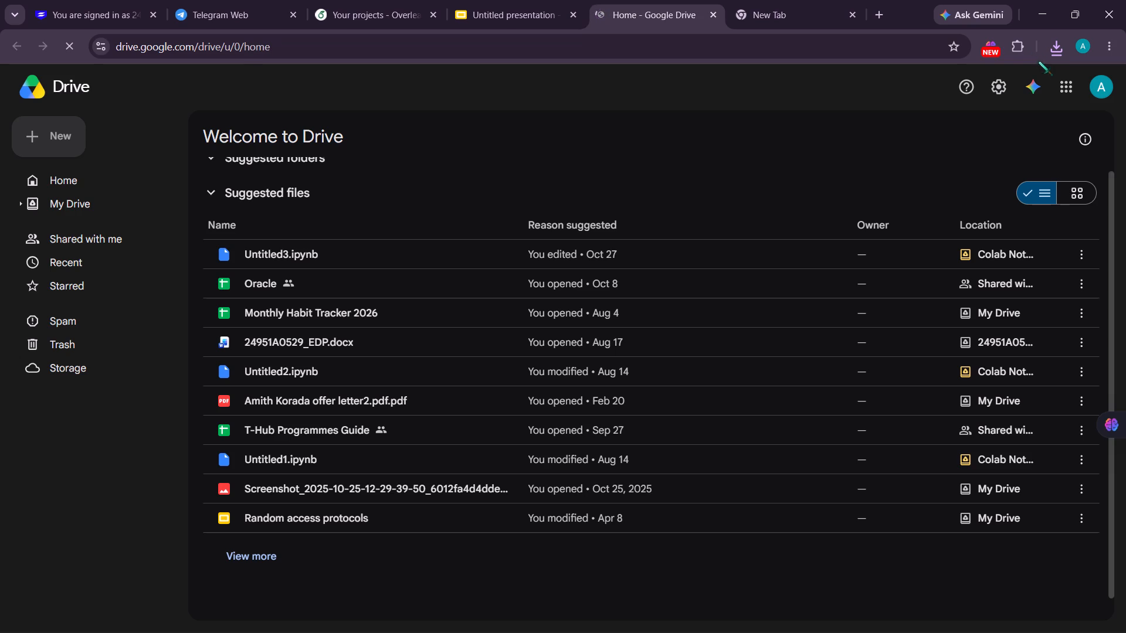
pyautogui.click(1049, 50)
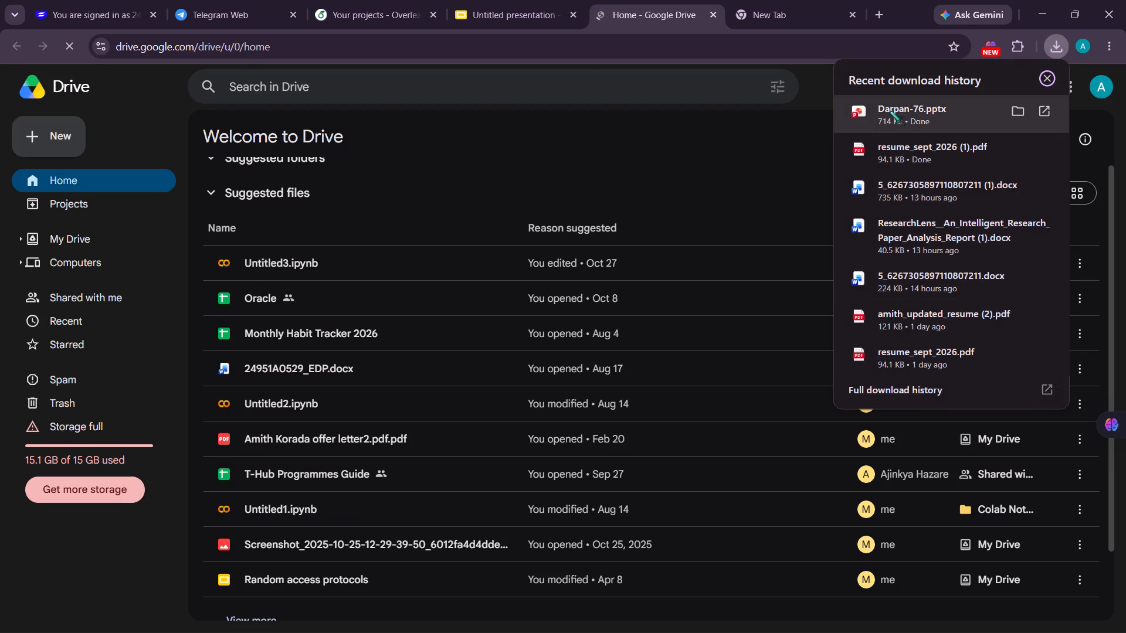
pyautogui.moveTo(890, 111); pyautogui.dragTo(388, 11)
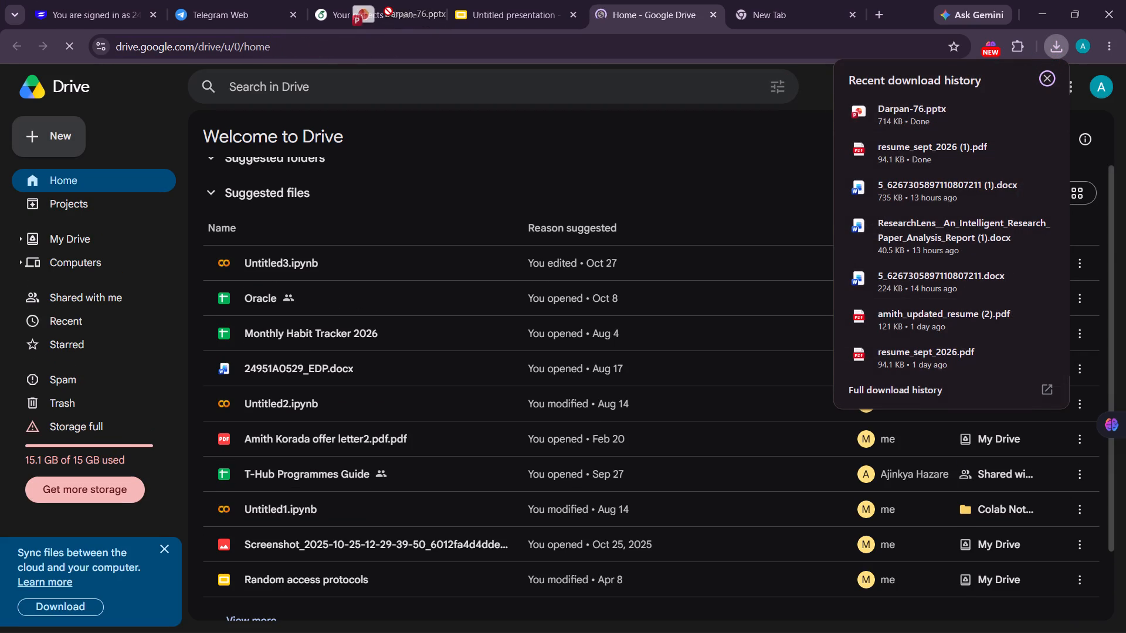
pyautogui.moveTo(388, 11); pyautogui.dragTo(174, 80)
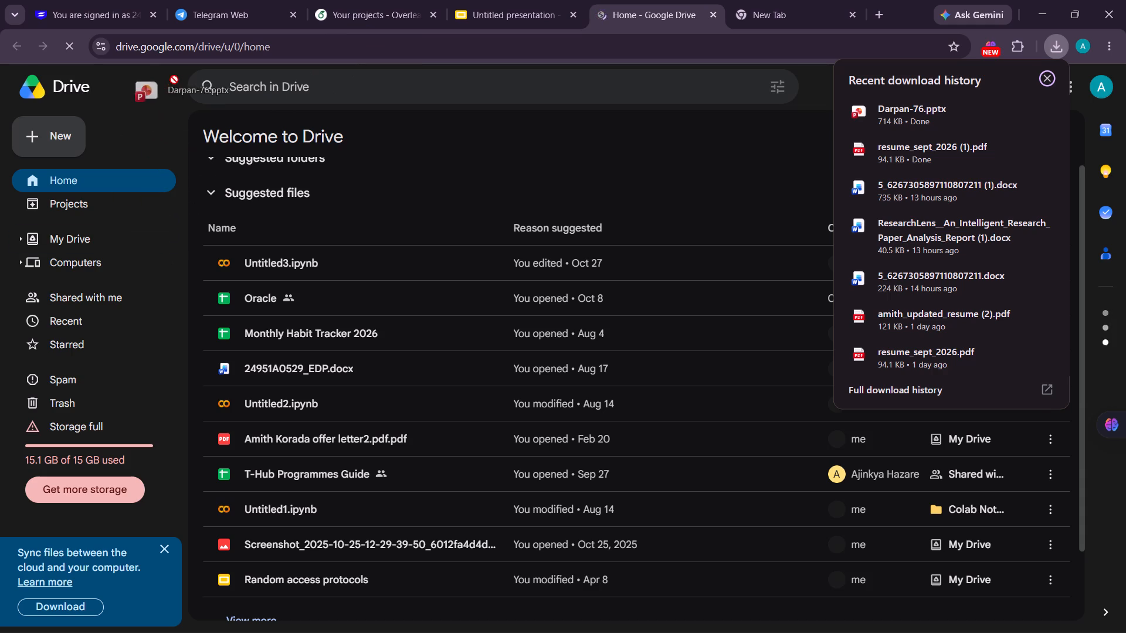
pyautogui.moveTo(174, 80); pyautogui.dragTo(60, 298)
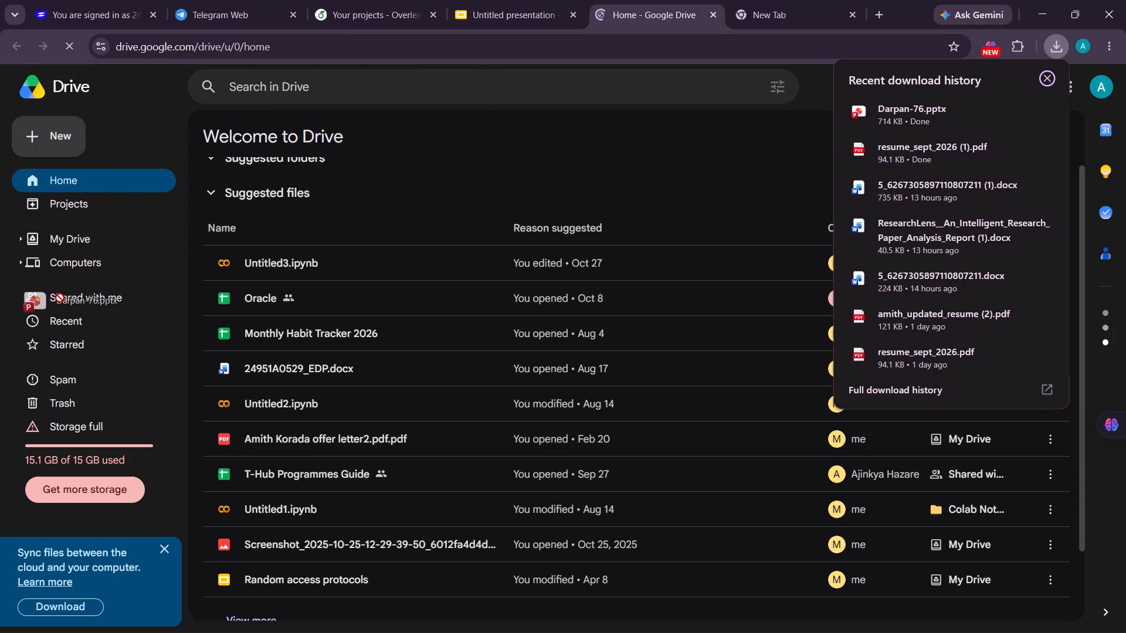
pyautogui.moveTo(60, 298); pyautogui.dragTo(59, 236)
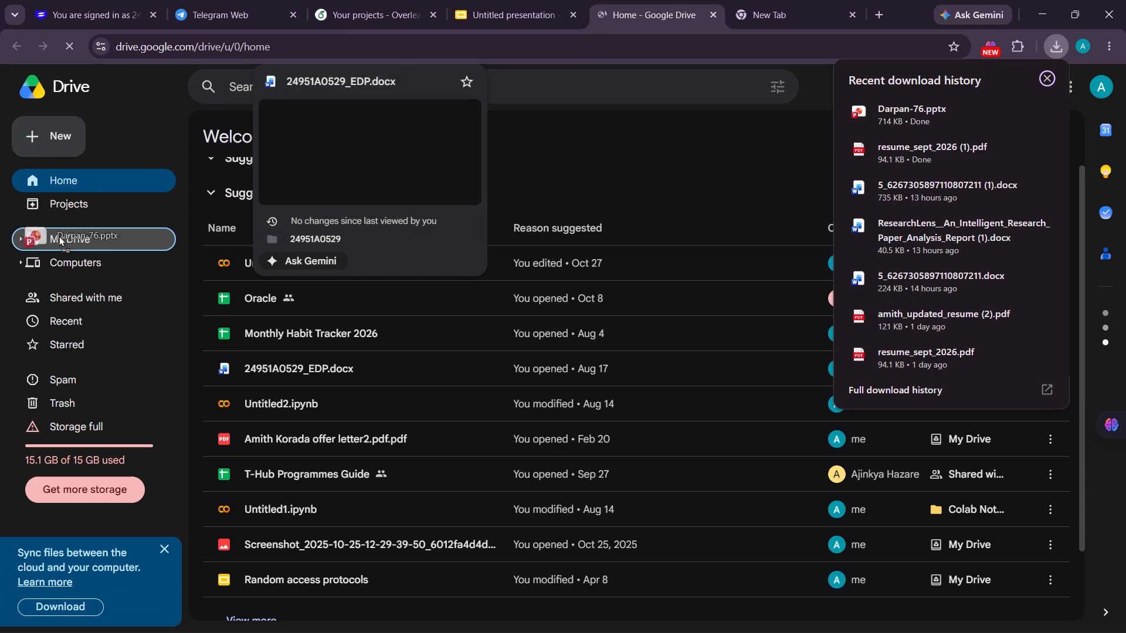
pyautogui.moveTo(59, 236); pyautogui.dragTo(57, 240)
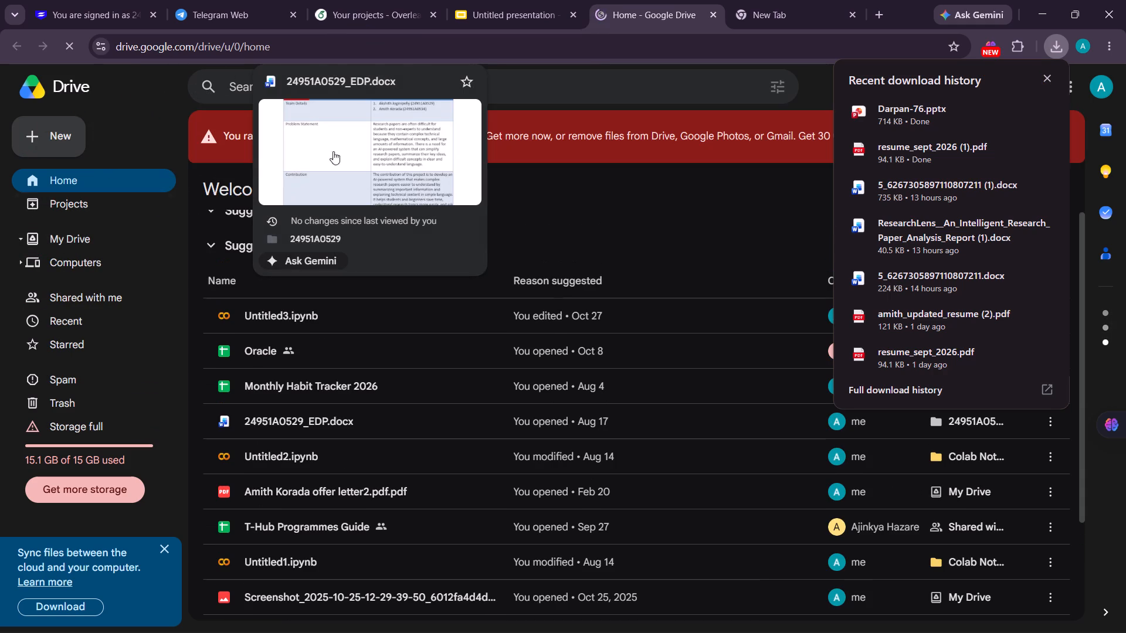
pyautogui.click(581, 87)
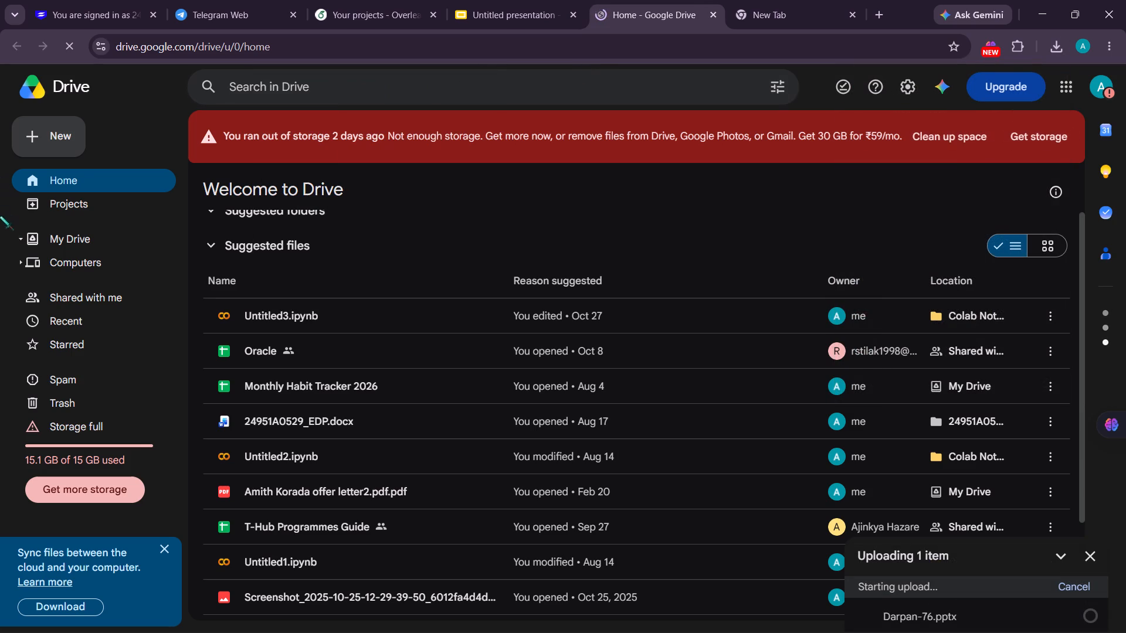
# Check the My Drive file list for Darpan-76.pptx and decline buying storage.
pyautogui.click(37, 230)
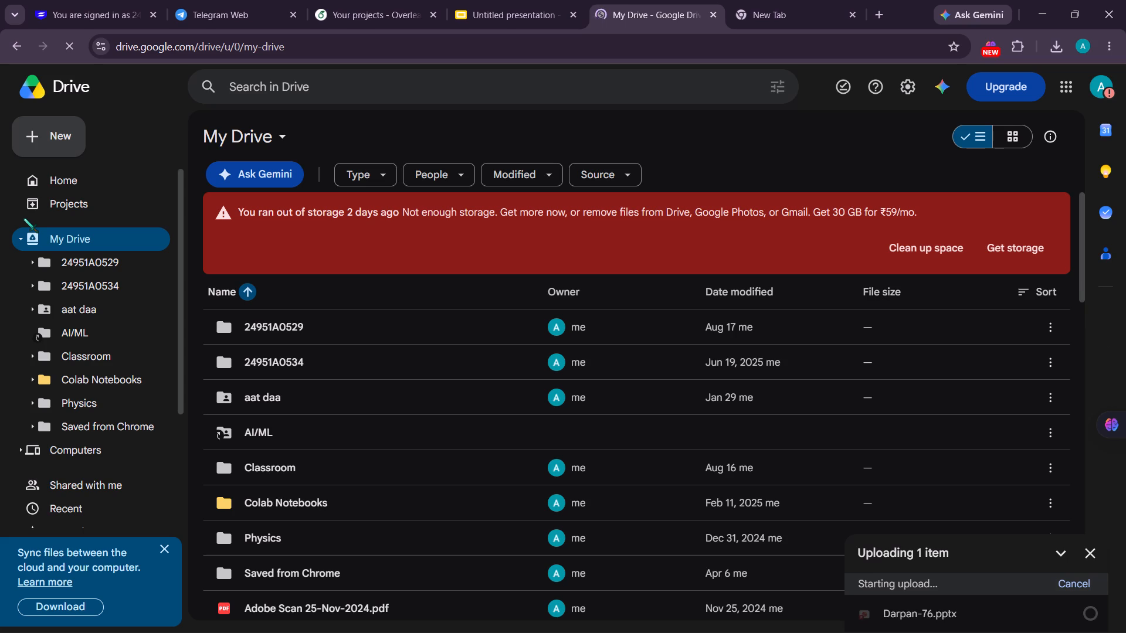
pyautogui.scroll(-2, 378, 323)
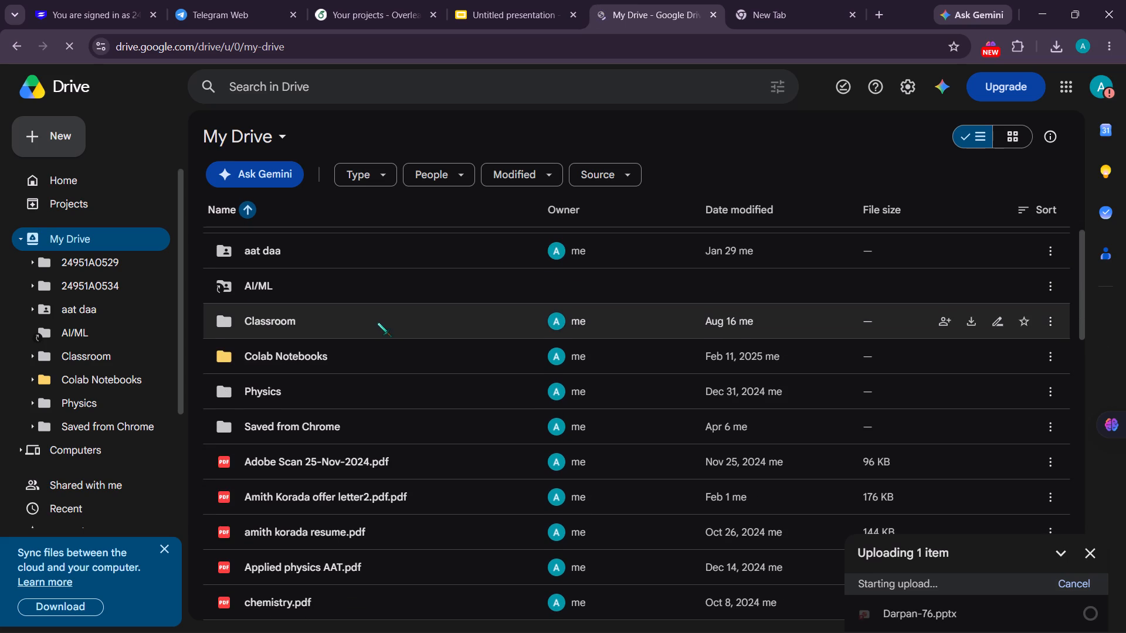
pyautogui.scroll(-5, 378, 323)
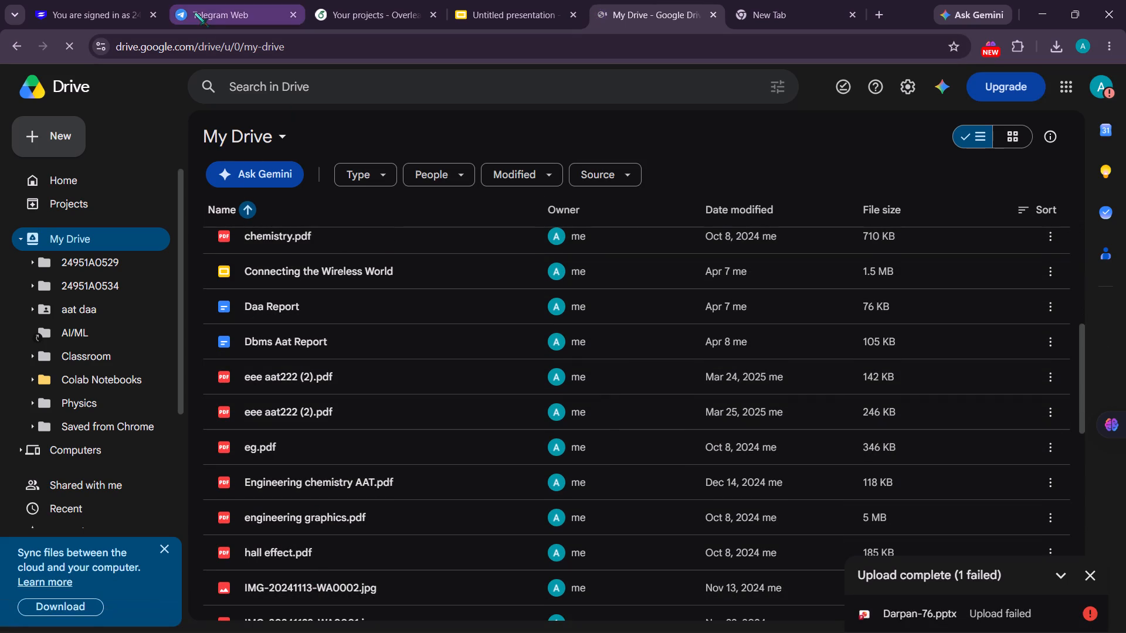
pyautogui.click(382, 4)
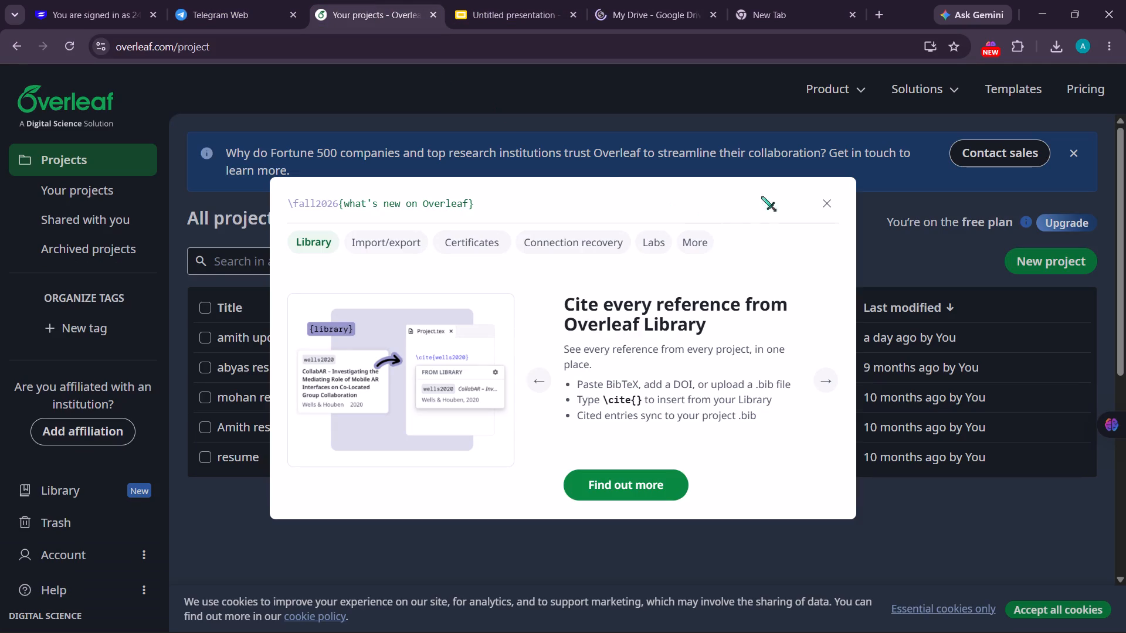
pyautogui.click(608, 0)
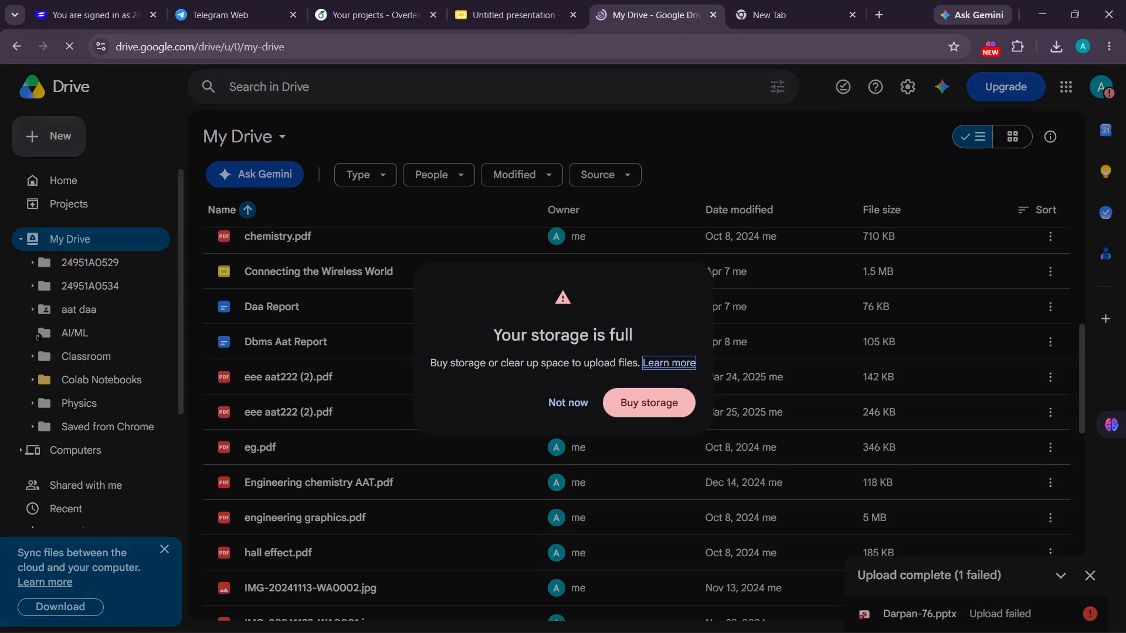
pyautogui.click(567, 397)
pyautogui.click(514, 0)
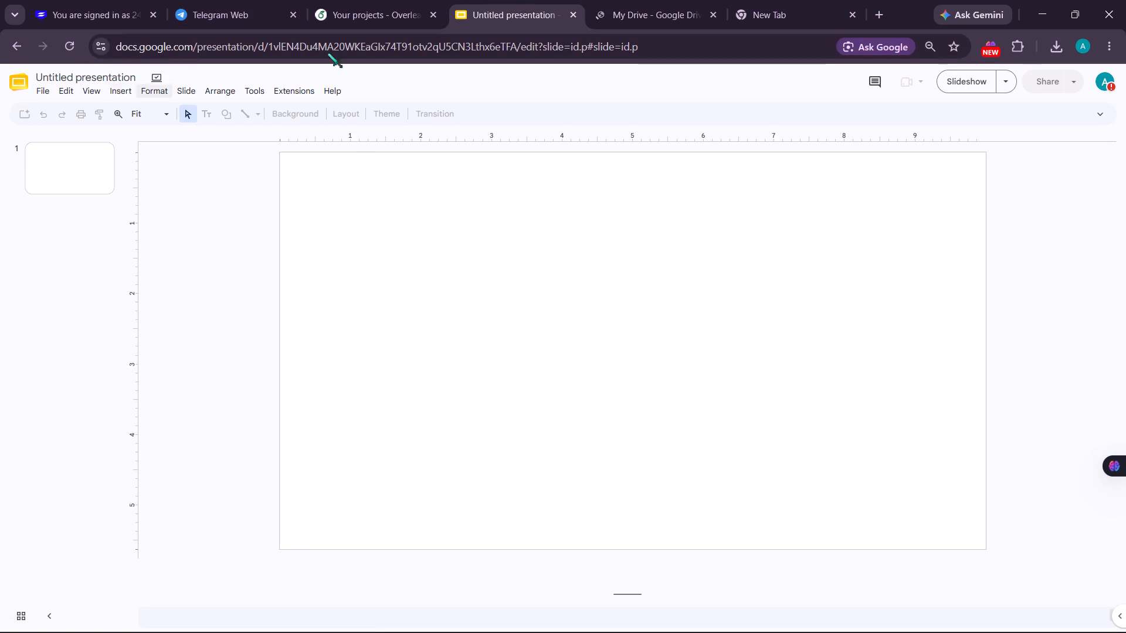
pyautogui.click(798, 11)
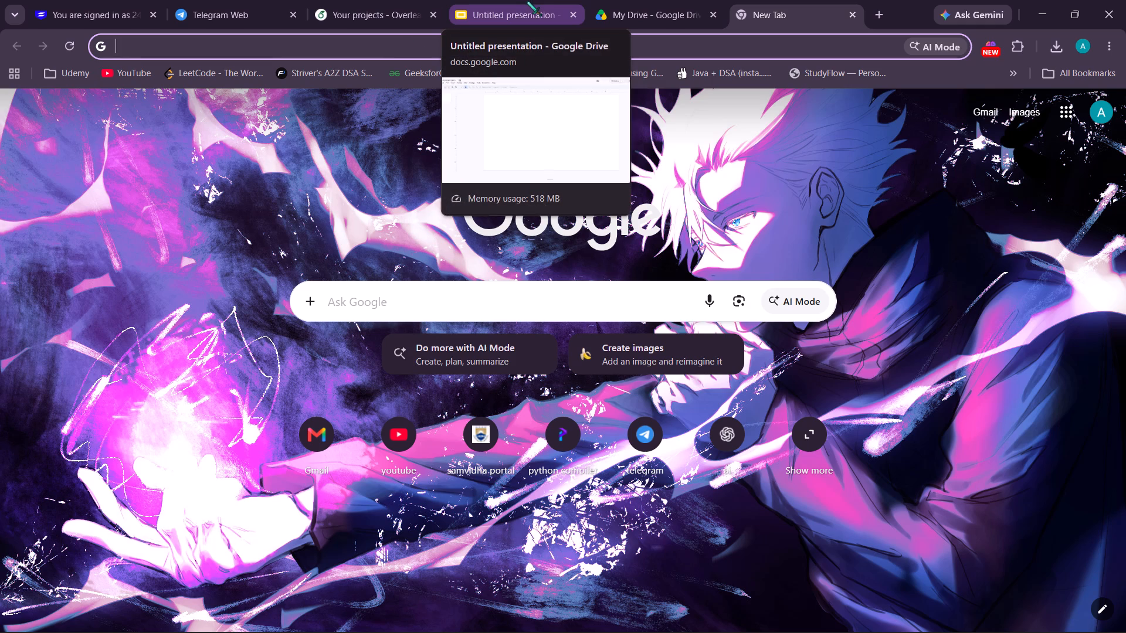
# Switch to Overleaf, dismiss the what's-new announcement and open the most recently modified resume project.
pyautogui.click(368, 0)
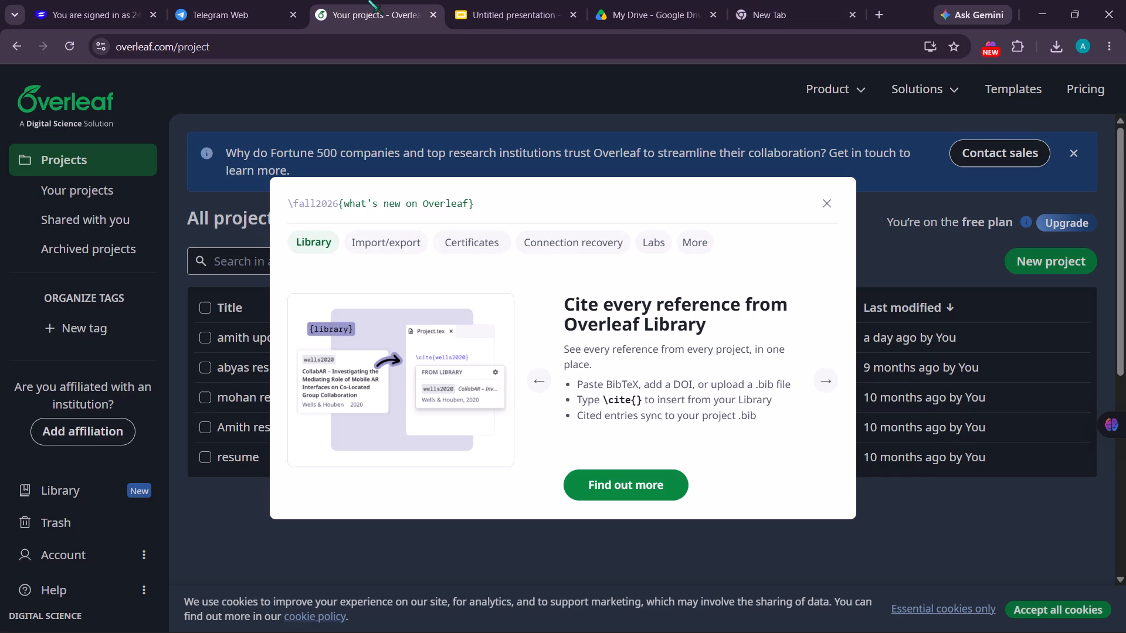
pyautogui.click(821, 205)
pyautogui.click(832, 205)
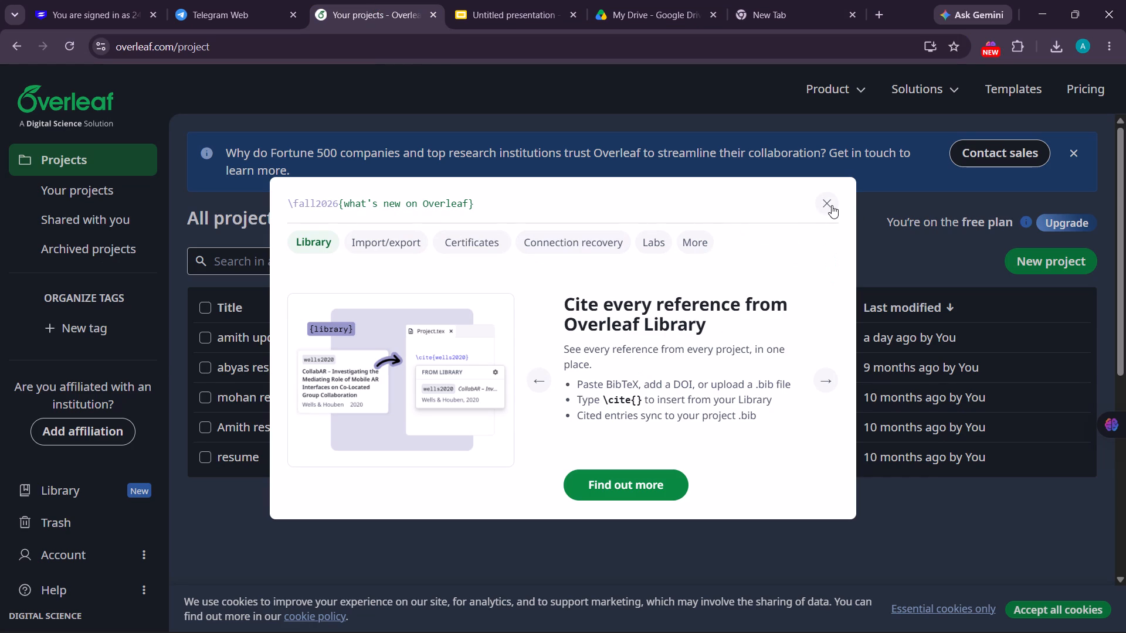
pyautogui.doubleClick(832, 206)
pyautogui.doubleClick(615, 343)
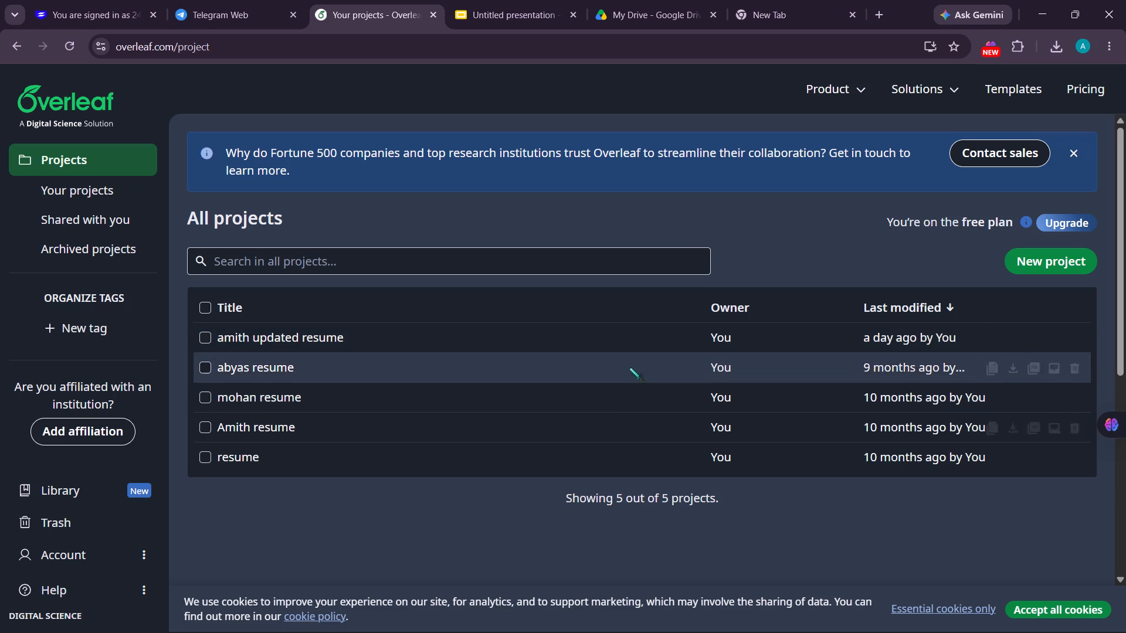
pyautogui.doubleClick(589, 341)
pyautogui.doubleClick(309, 342)
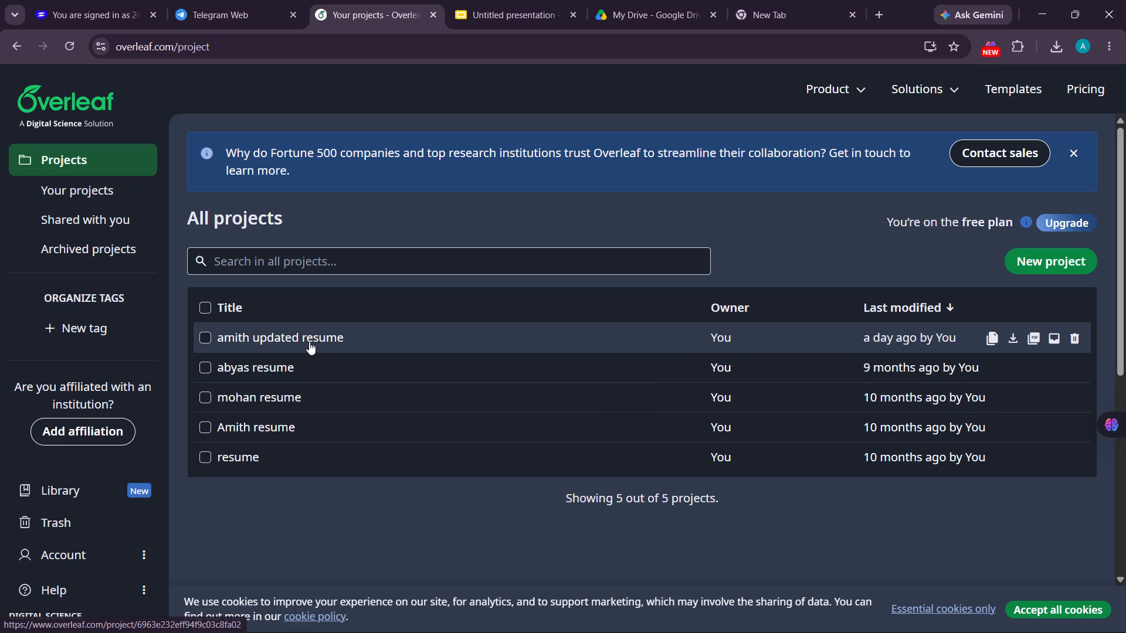
# Close the Google Drive and Untitled presentation pages in the browser.
pyautogui.click(801, 15)
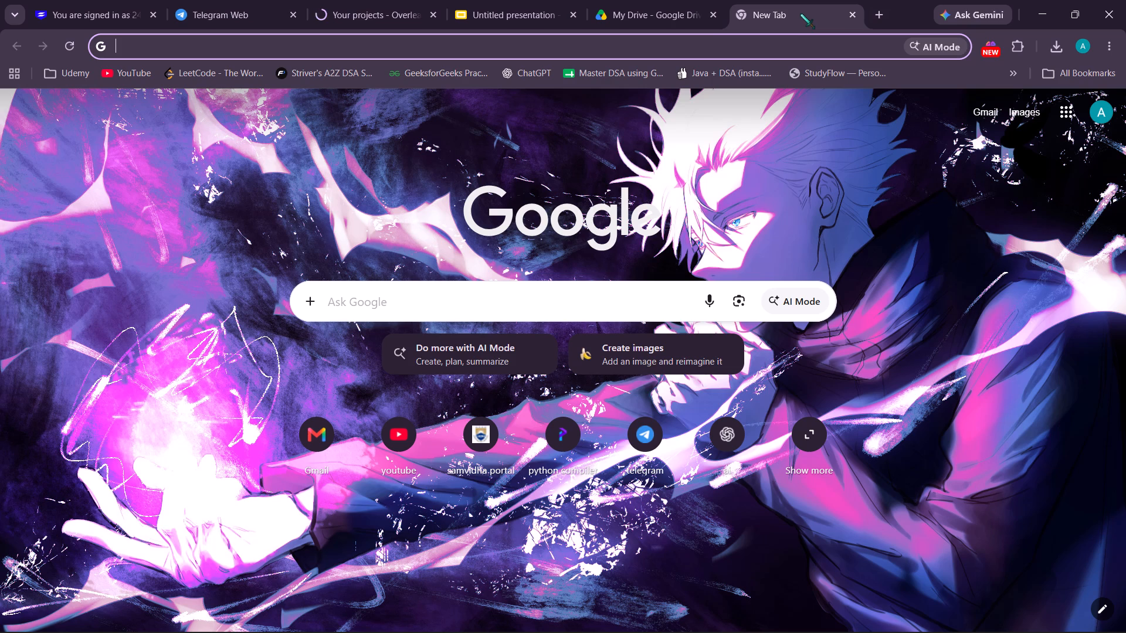
pyautogui.click(631, 3)
pyautogui.click(718, 15)
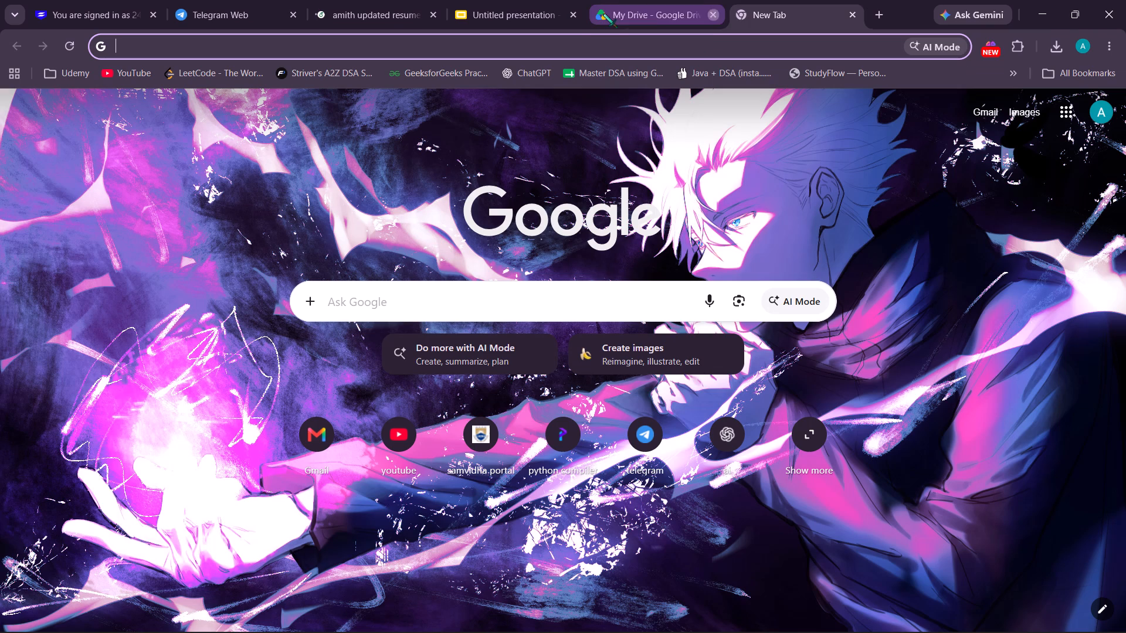
pyautogui.click(574, 14)
# Search the web for "ppt editor" and open the Microsoft PowerPoint for the Web result.
pyautogui.click(494, 49)
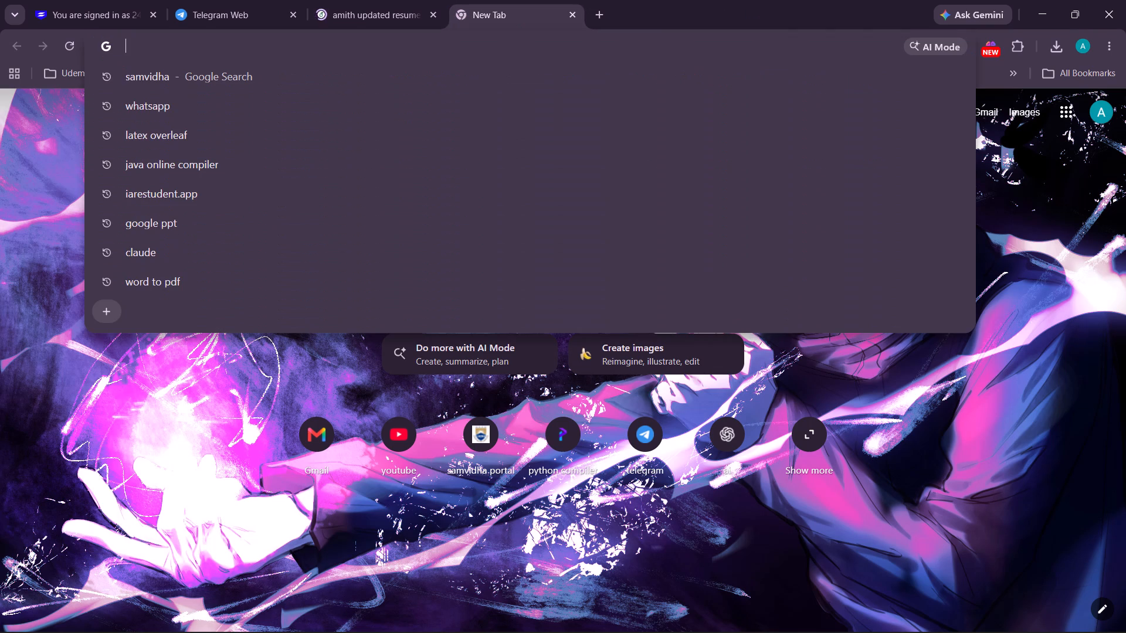
pyautogui.click(547, 45)
pyautogui.write('ppt edit')
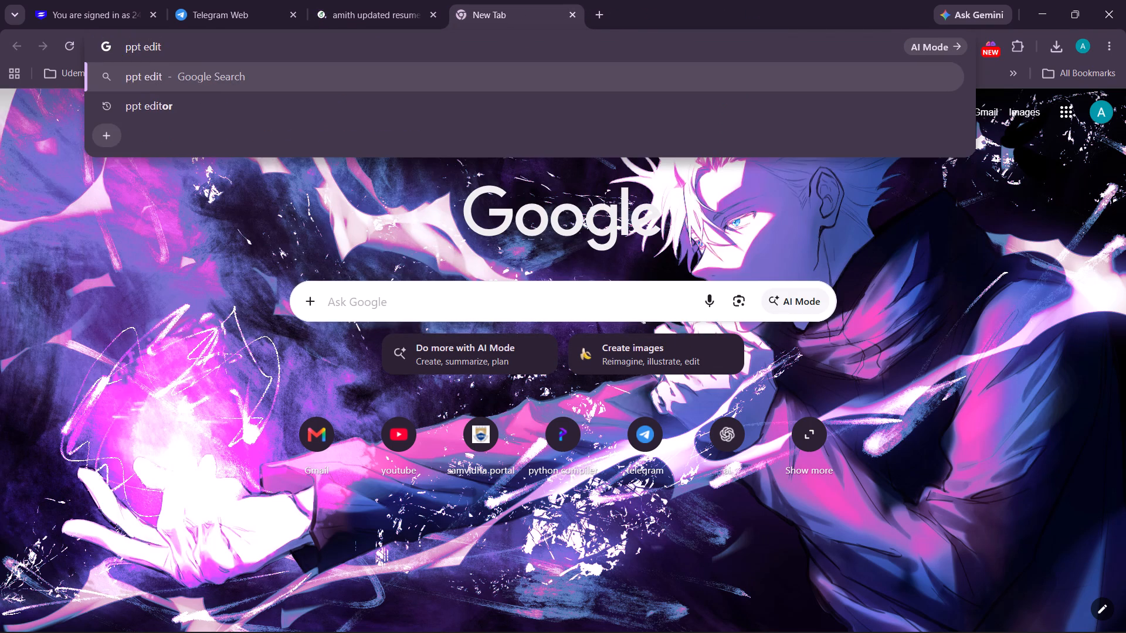
pyautogui.write('or')
pyautogui.press('Return')
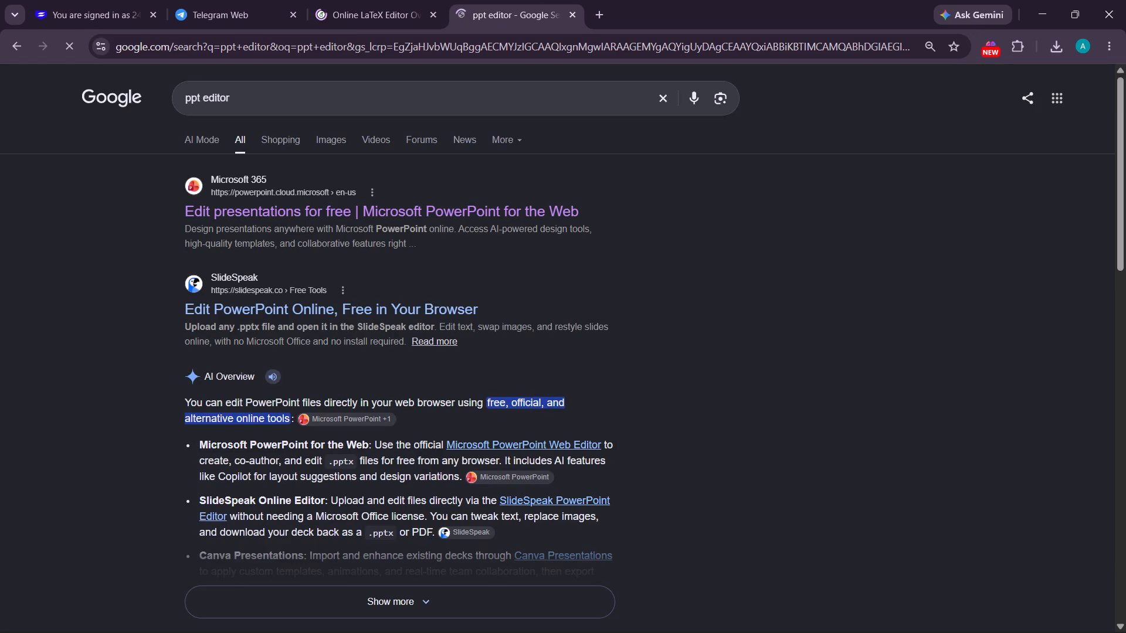
pyautogui.click(507, 213)
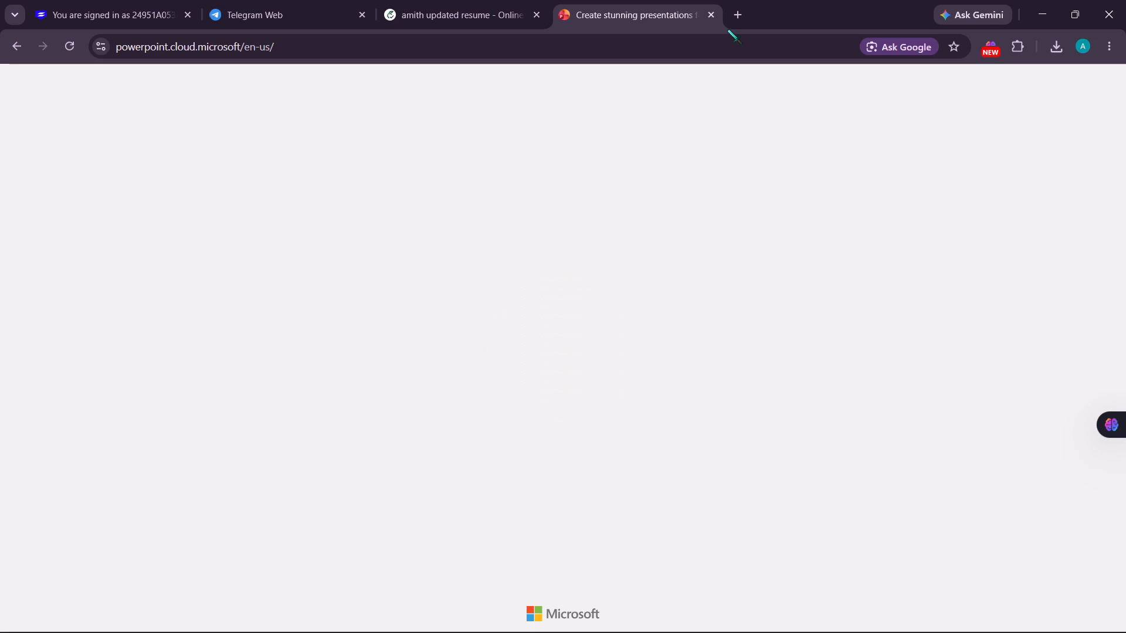
# Open a new blank browser page.
pyautogui.click(731, 16)
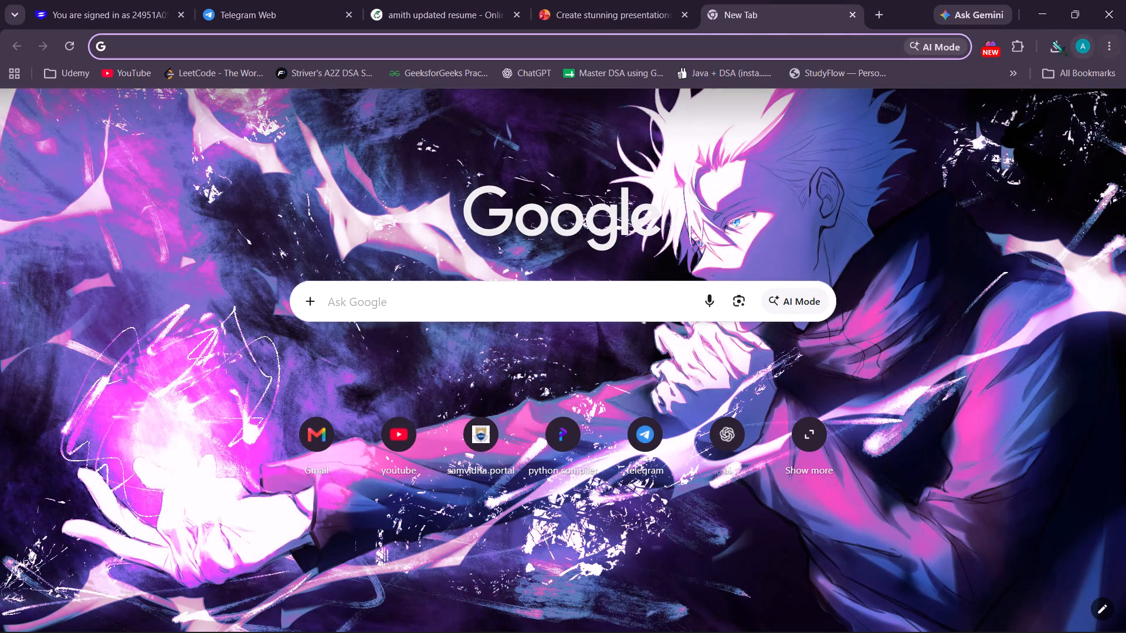
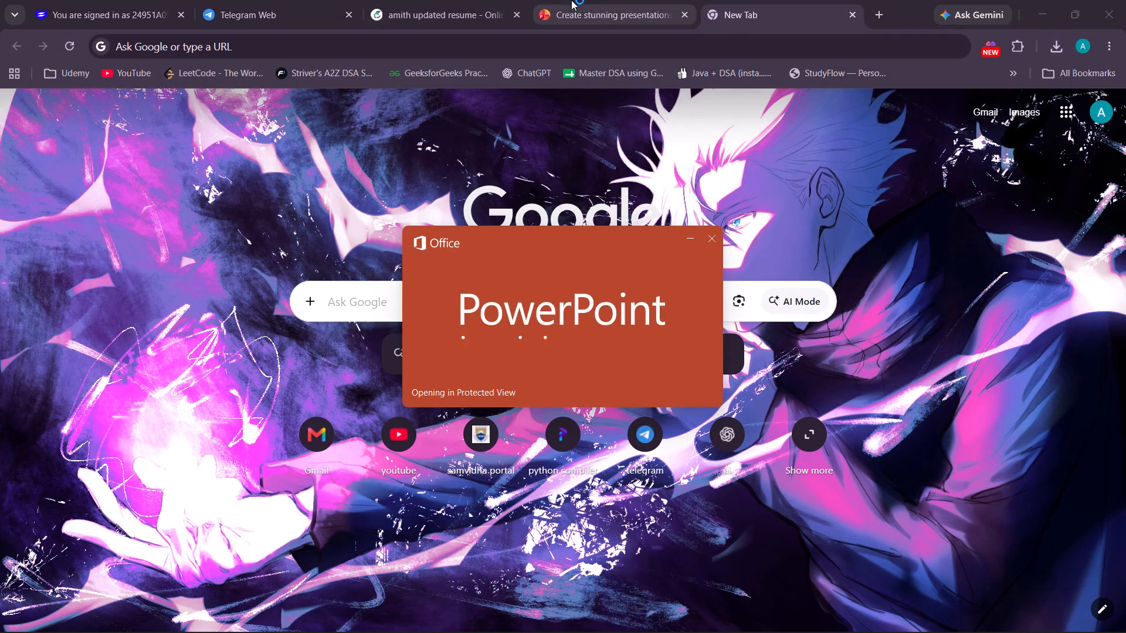
# Open the downloaded Darpan-76.pptx from the browser's recent downloads in desktop PowerPoint and dismiss the blank pop-up covering the title slide.
pyautogui.click(572, 0)
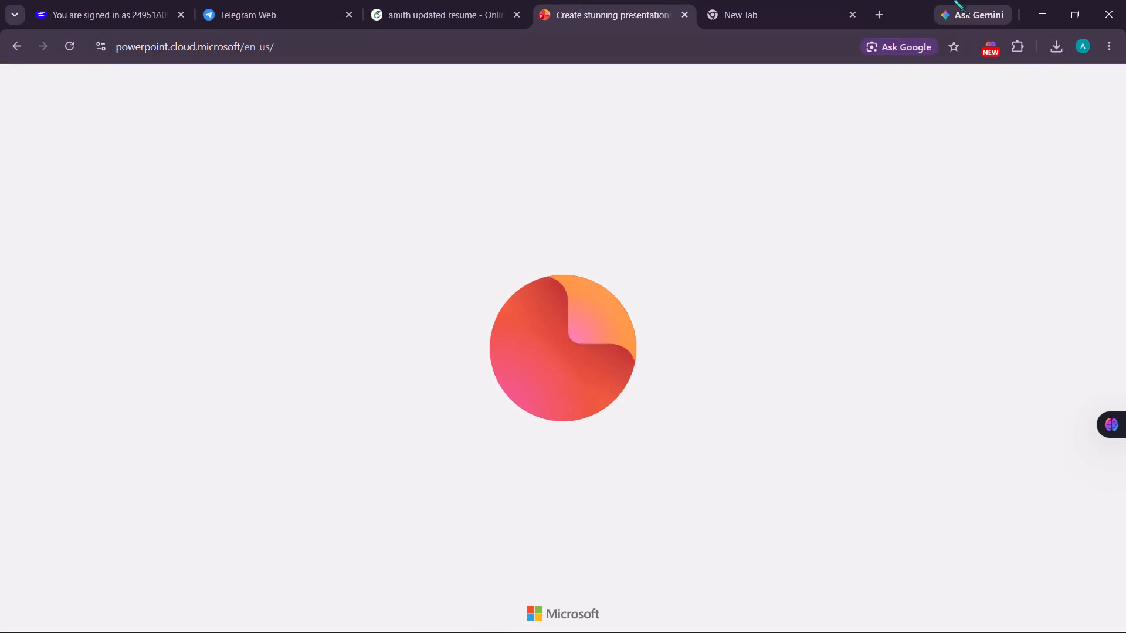
pyautogui.click(1057, 51)
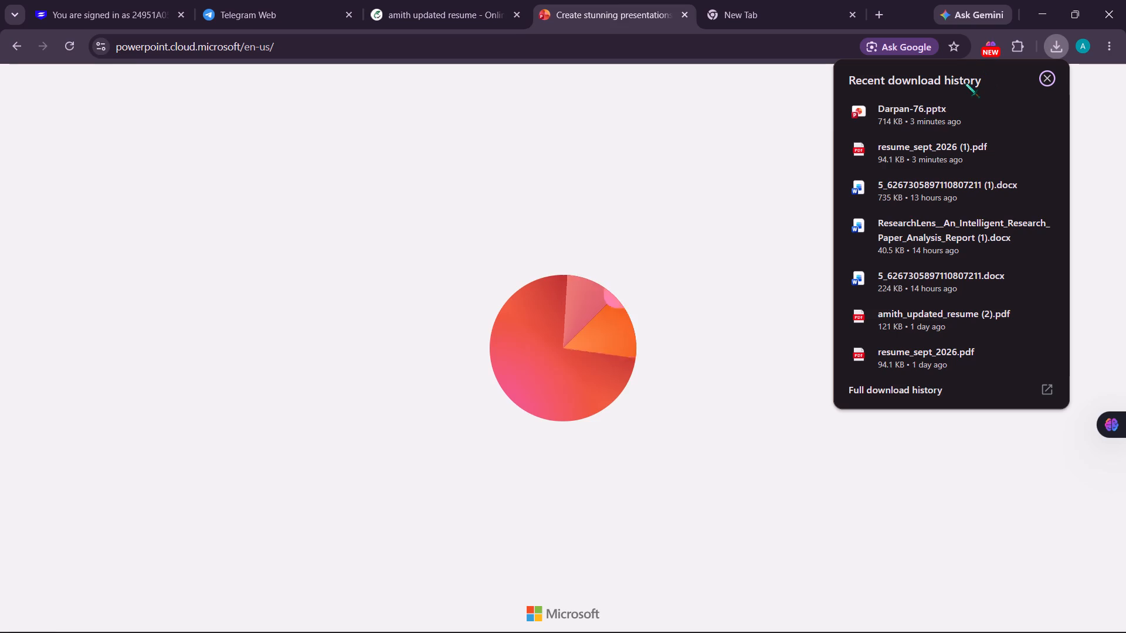
pyautogui.click(923, 111)
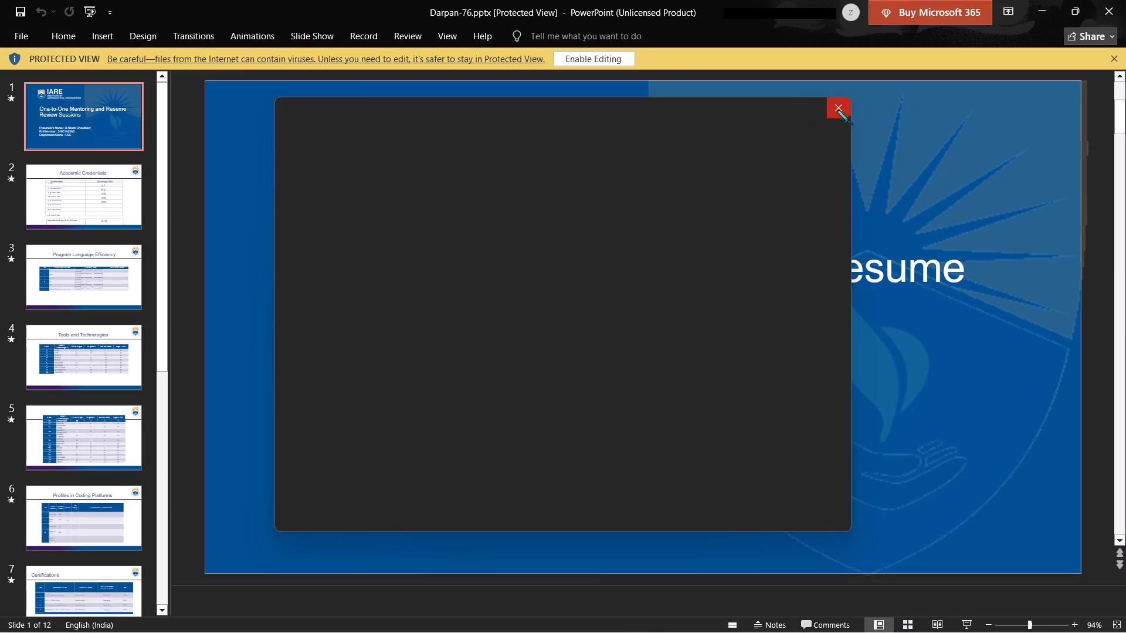
pyautogui.click(838, 111)
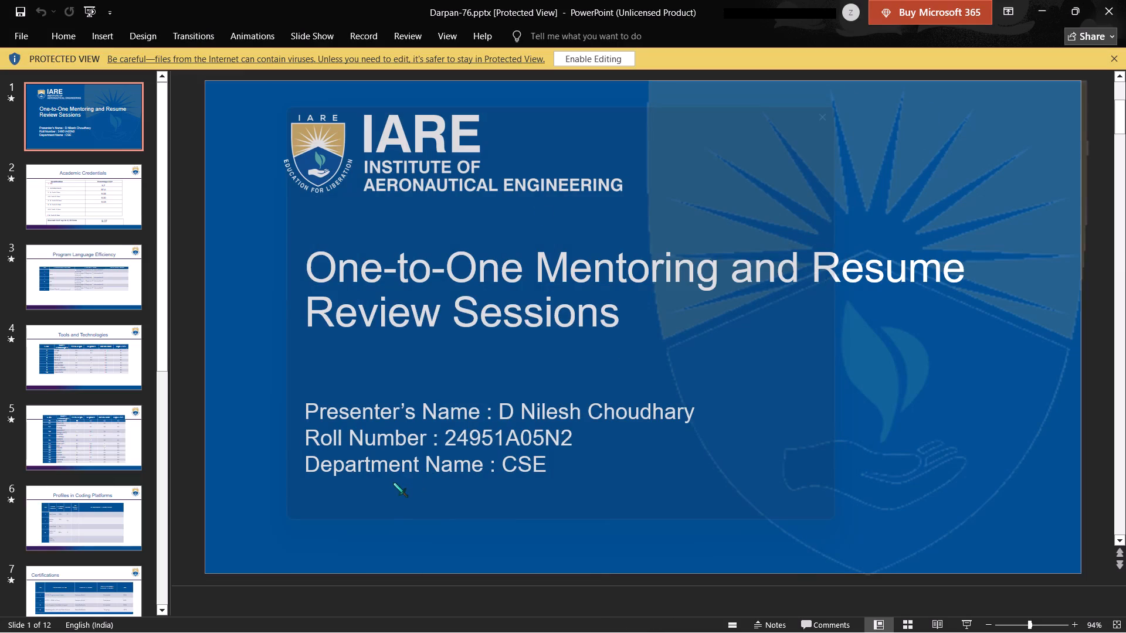
pyautogui.scroll(-1, 371, 491)
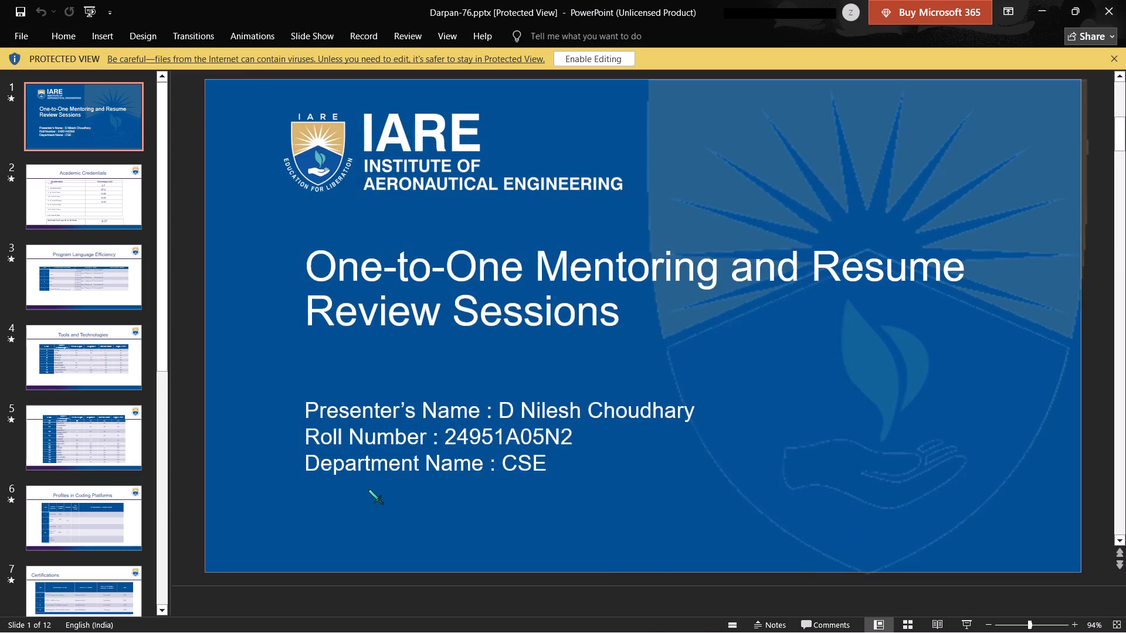
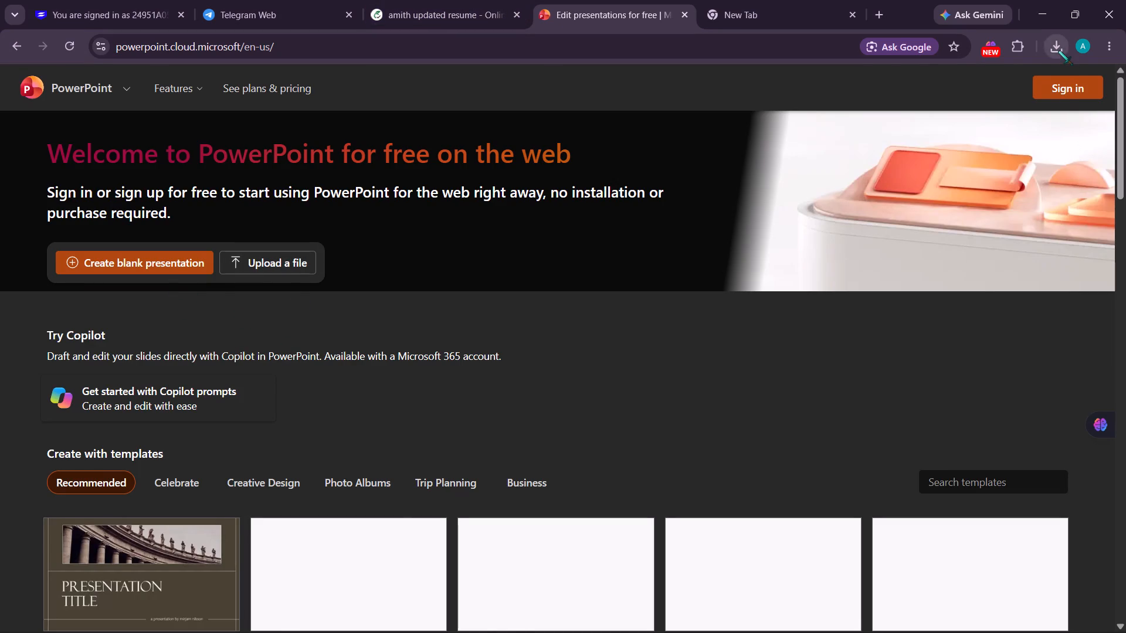
# Try to upload Darpan-76.pptx from the browser's recent downloads to PowerPoint for the web.
pyautogui.moveTo(947, 110); pyautogui.dragTo(272, 261)
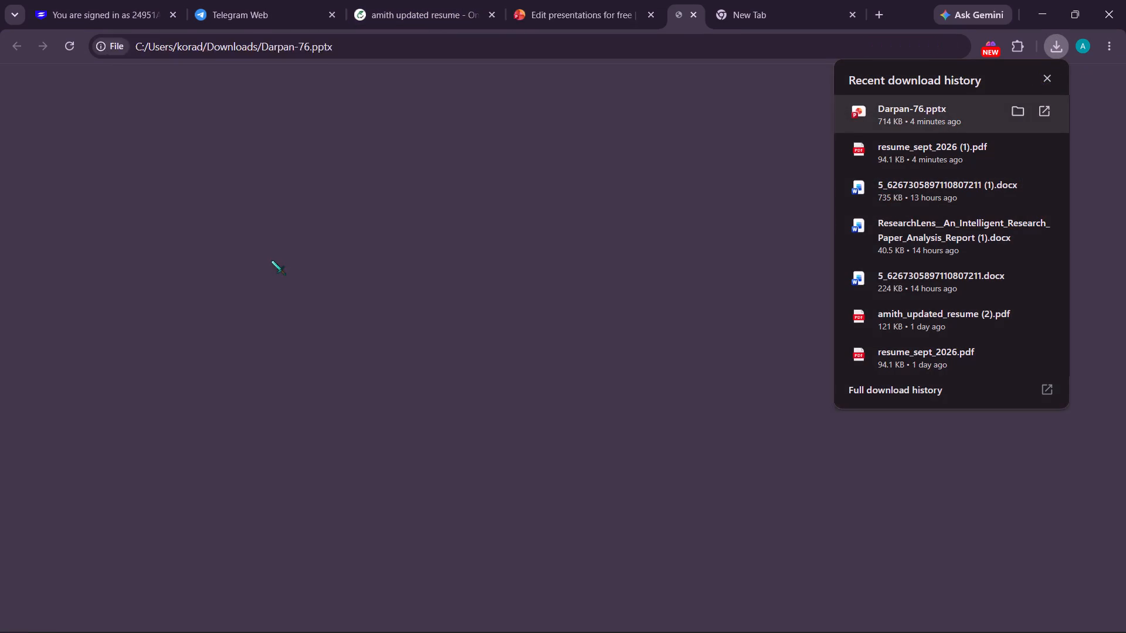
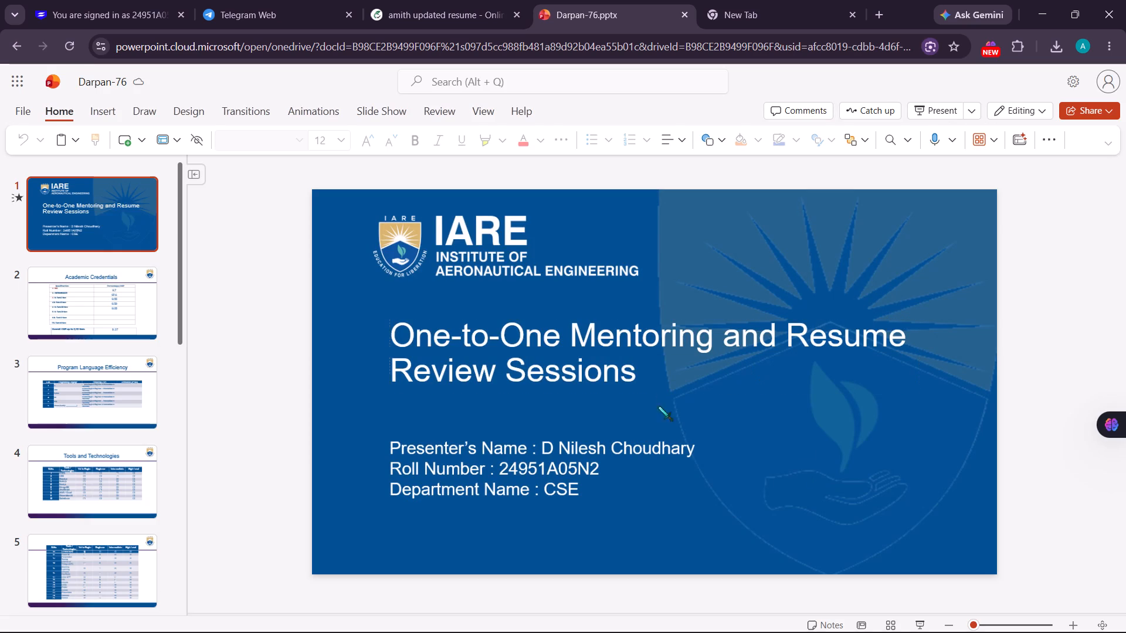
# Replace the presenter's name on the title slide with the new presenter's full name.
pyautogui.click(689, 451)
pyautogui.click(694, 448)
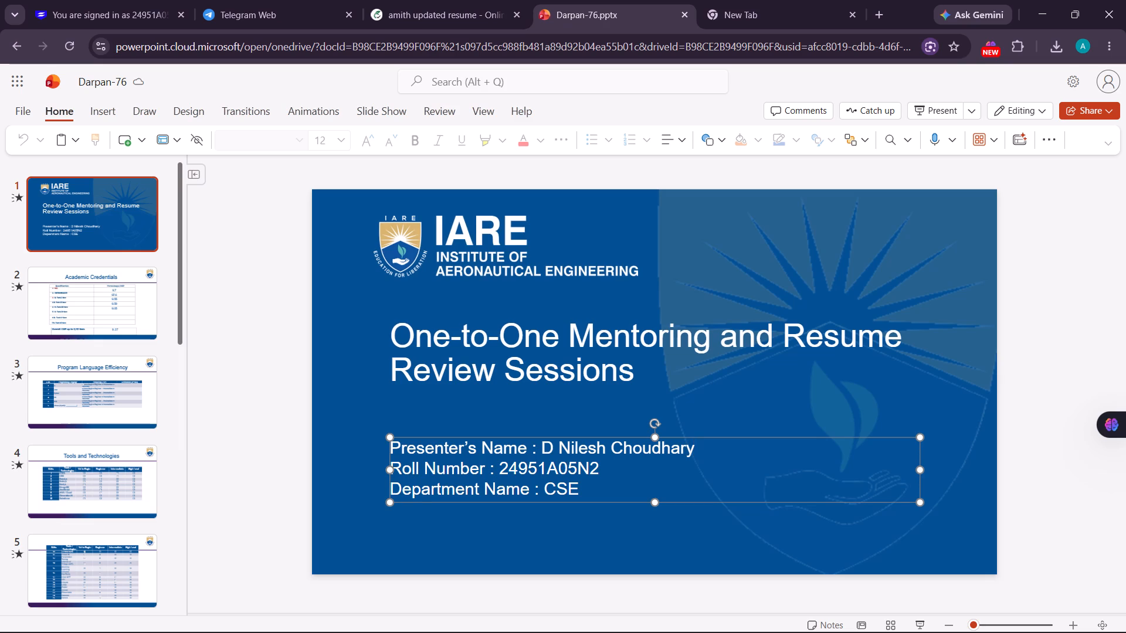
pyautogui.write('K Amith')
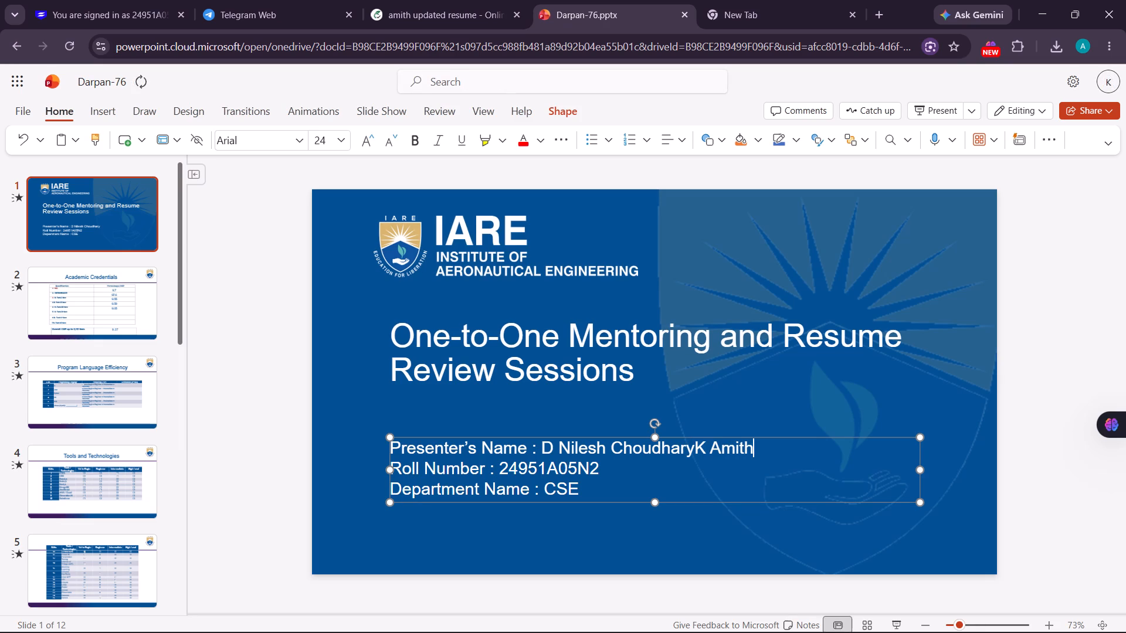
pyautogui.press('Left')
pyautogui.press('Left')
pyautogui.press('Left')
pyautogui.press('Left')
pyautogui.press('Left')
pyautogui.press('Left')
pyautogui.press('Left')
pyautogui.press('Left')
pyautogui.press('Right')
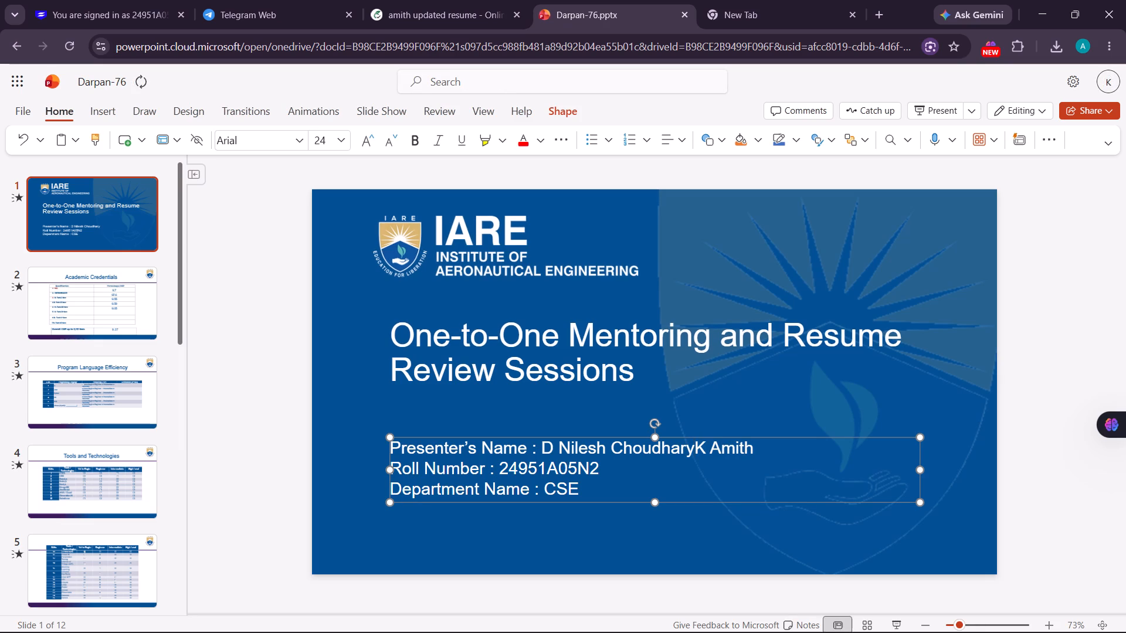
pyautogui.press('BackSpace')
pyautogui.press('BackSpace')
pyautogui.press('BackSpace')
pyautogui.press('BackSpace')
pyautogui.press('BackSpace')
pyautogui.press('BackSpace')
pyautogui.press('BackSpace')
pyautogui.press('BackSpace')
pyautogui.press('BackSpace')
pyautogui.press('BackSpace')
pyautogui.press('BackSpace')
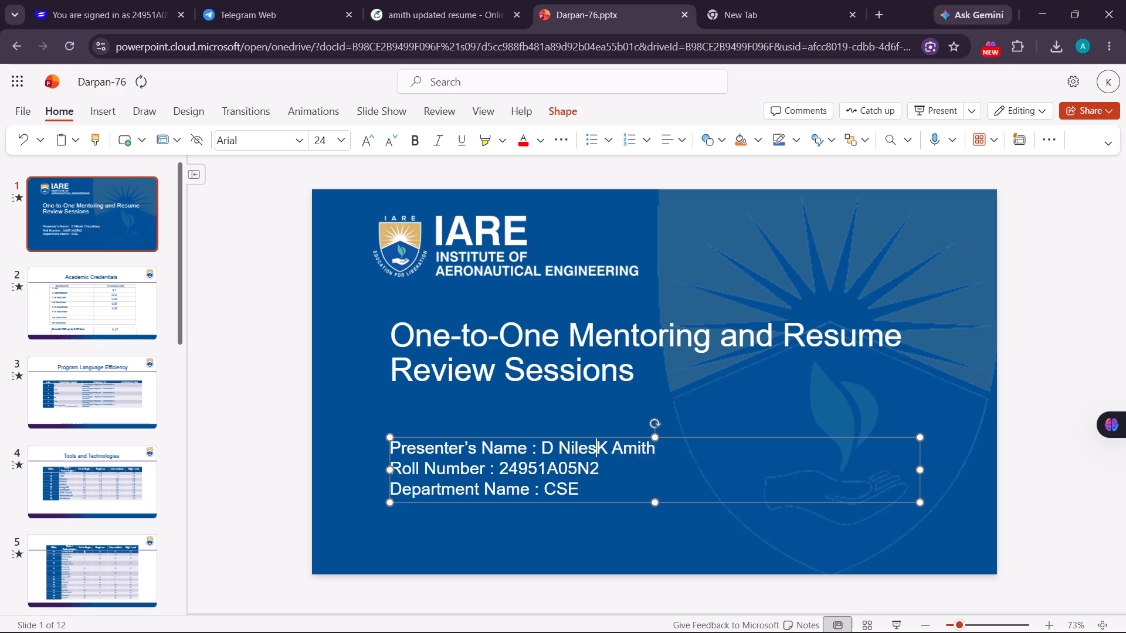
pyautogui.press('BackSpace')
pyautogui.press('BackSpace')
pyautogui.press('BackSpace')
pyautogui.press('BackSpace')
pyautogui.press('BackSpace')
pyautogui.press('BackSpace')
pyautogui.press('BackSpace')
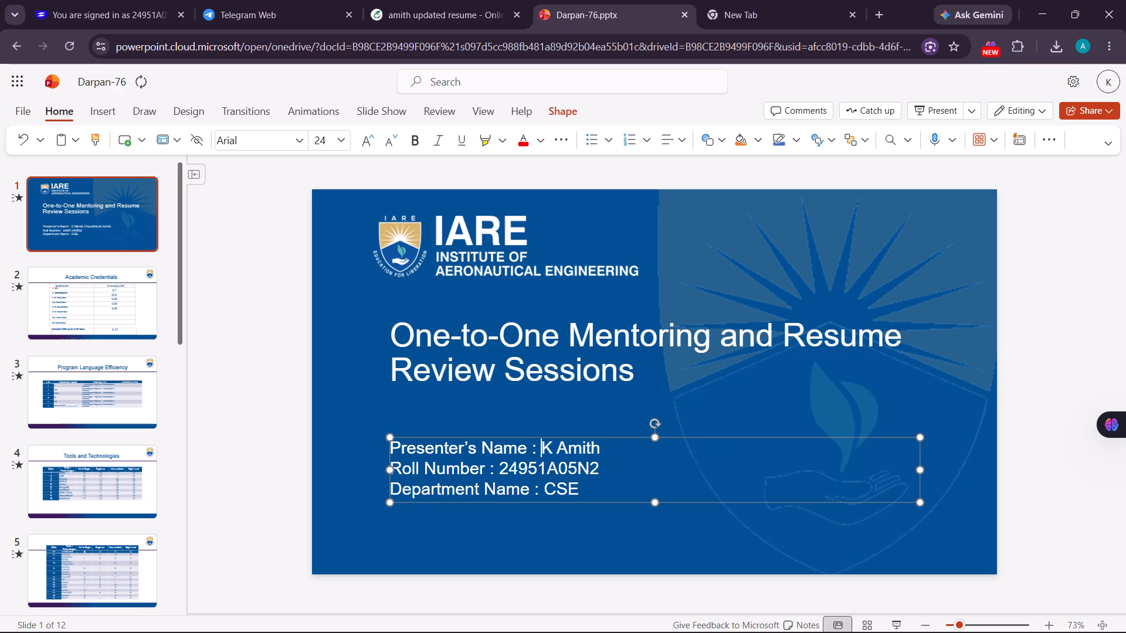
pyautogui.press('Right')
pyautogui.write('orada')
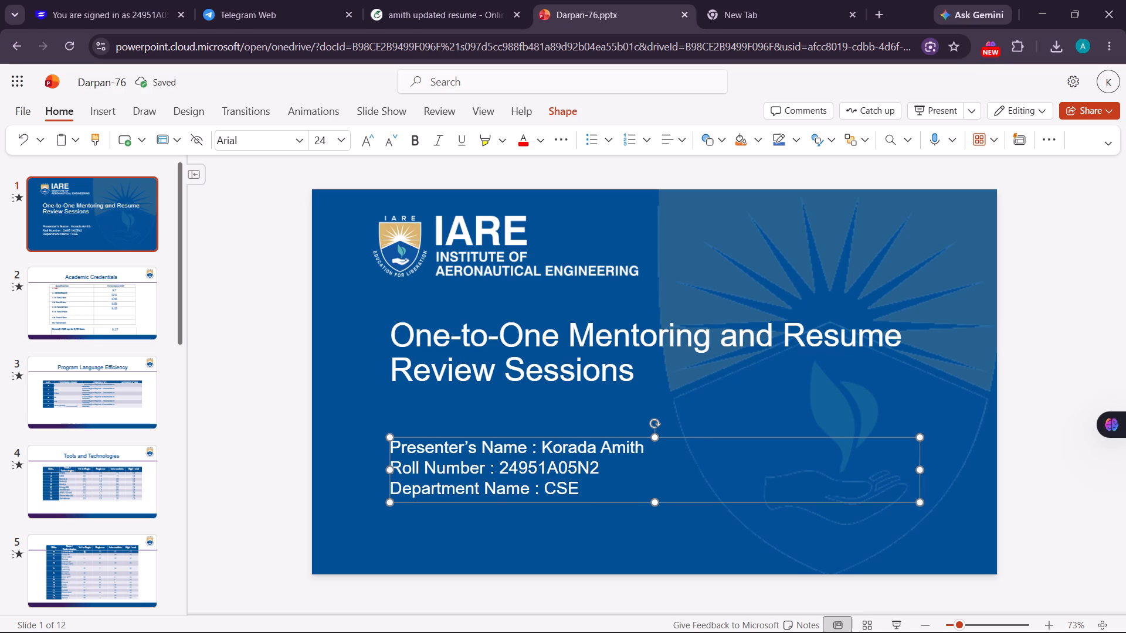
# Update the last two characters of the roll number on the title slide to match the new presenter.
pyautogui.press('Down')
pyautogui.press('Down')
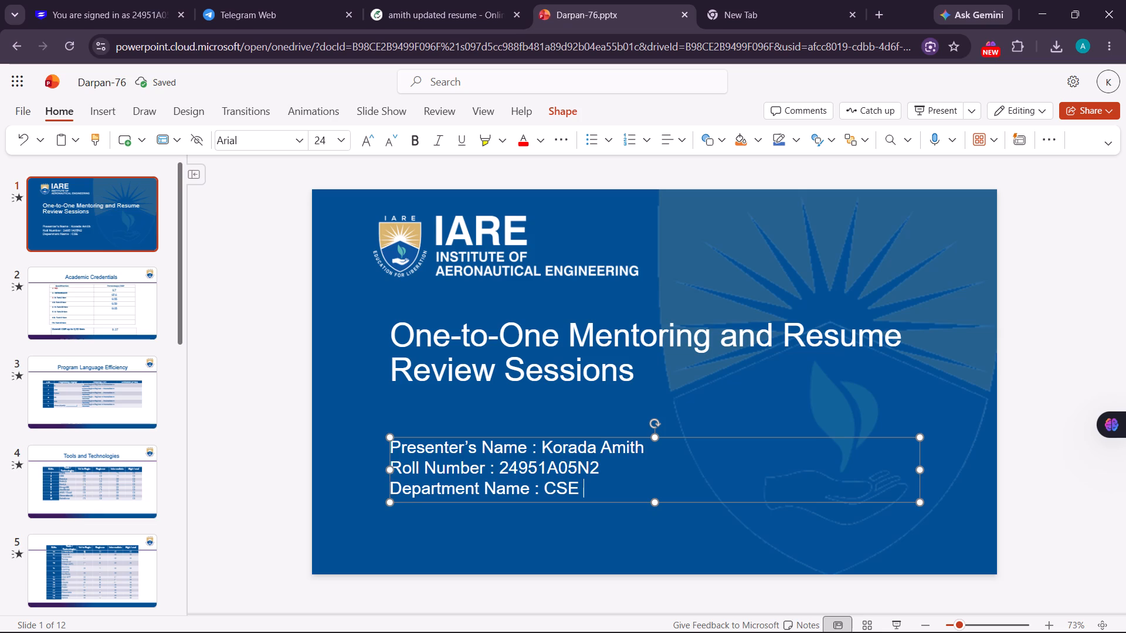
pyautogui.click(598, 464)
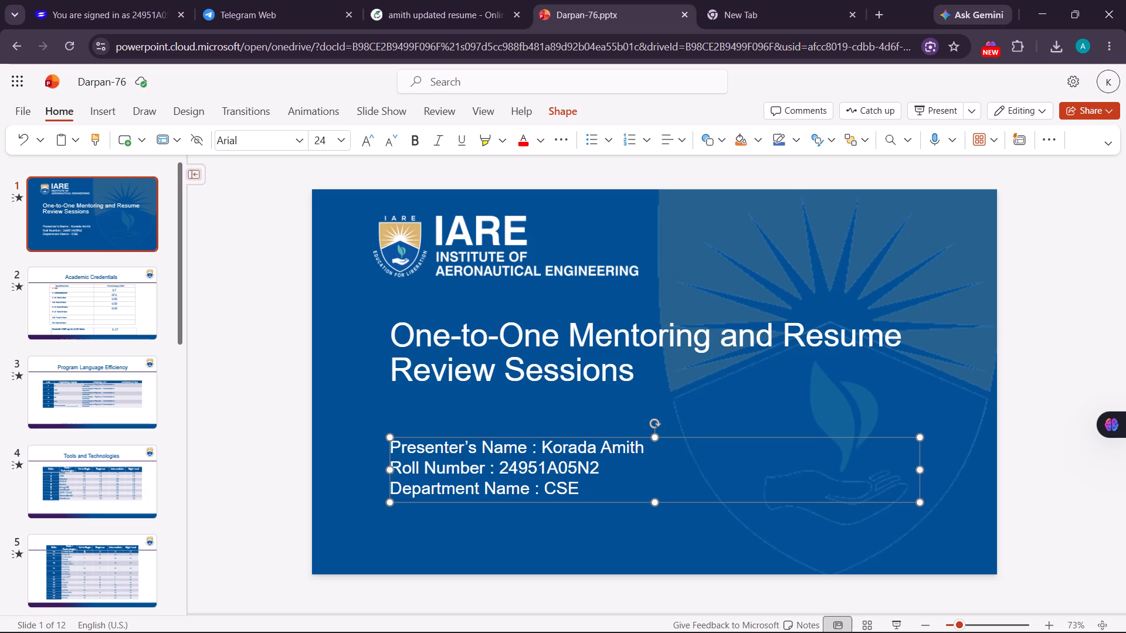
pyautogui.press('BackSpace')
pyautogui.press('BackSpace')
pyautogui.write('34')
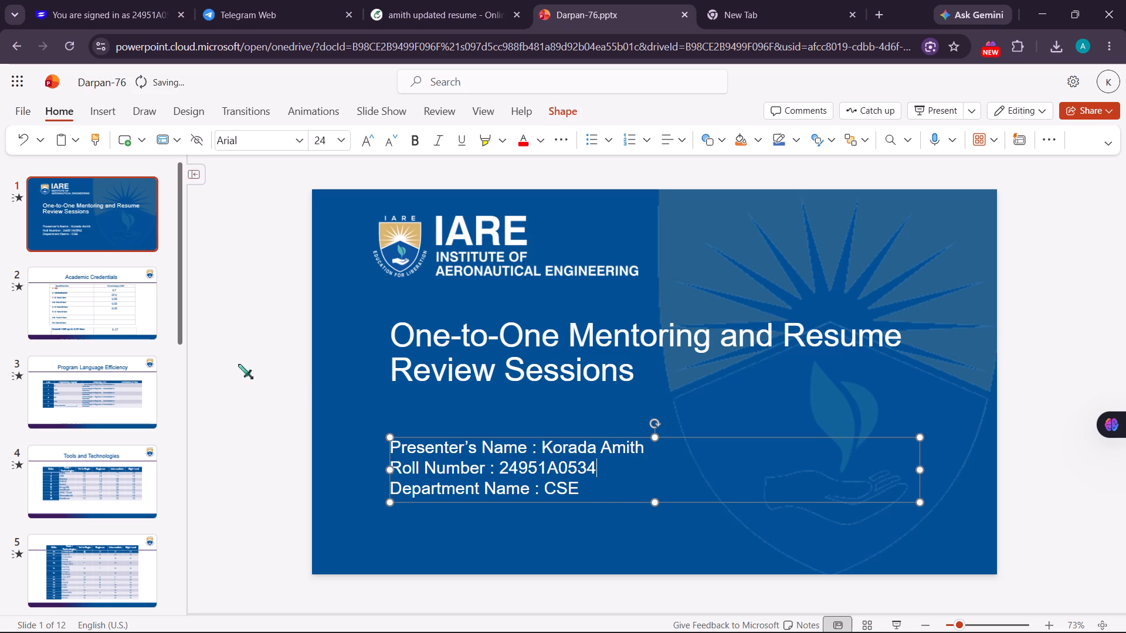
# On the Academic Credentials slide, change the first qualification in the table to CBSE.
pyautogui.click(117, 315)
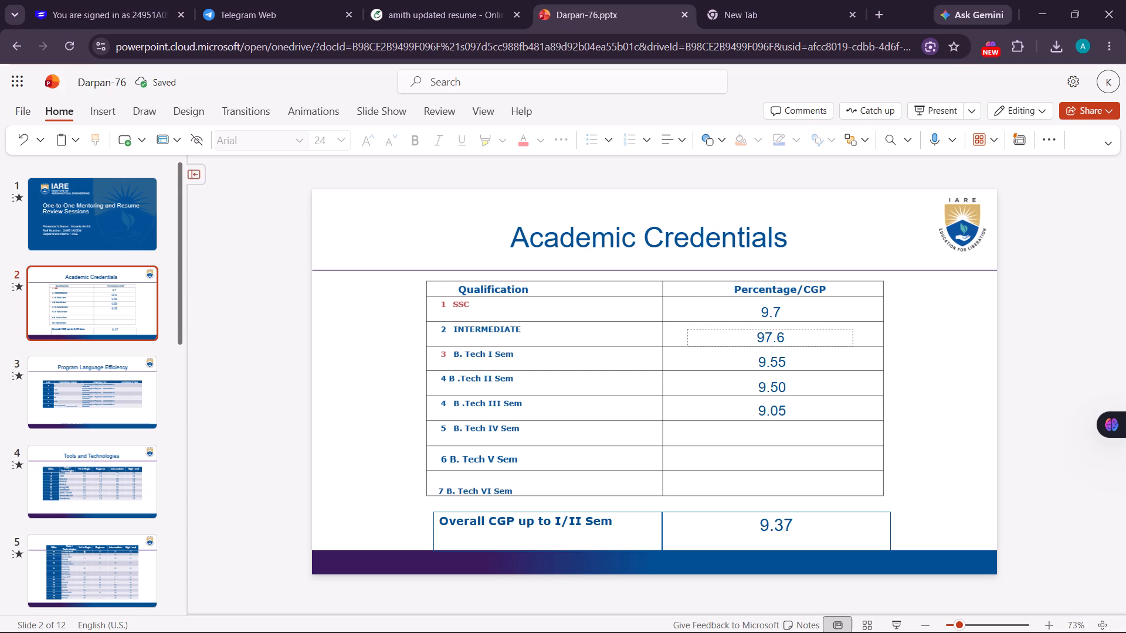
pyautogui.click(795, 311)
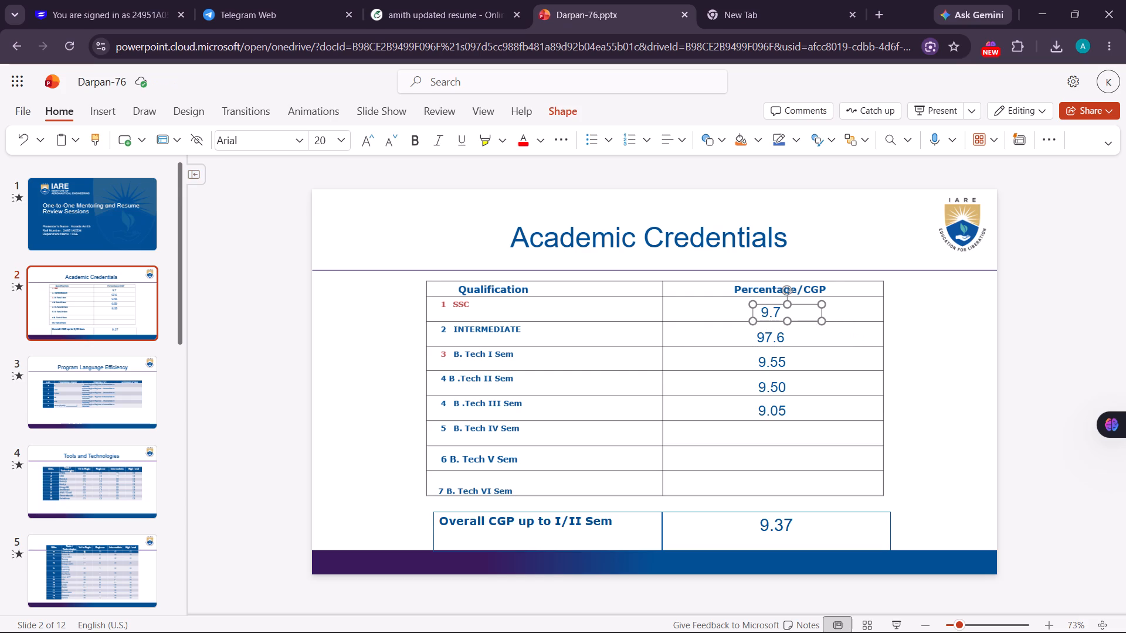
pyautogui.click(514, 311)
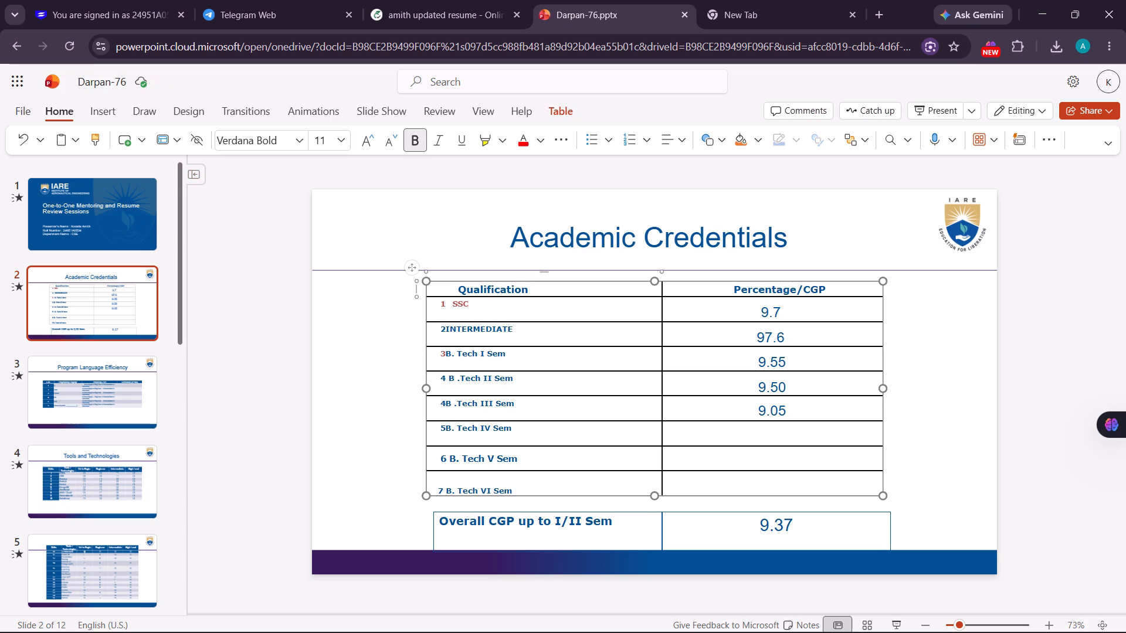
pyautogui.write('CB')
pyautogui.write('SE')
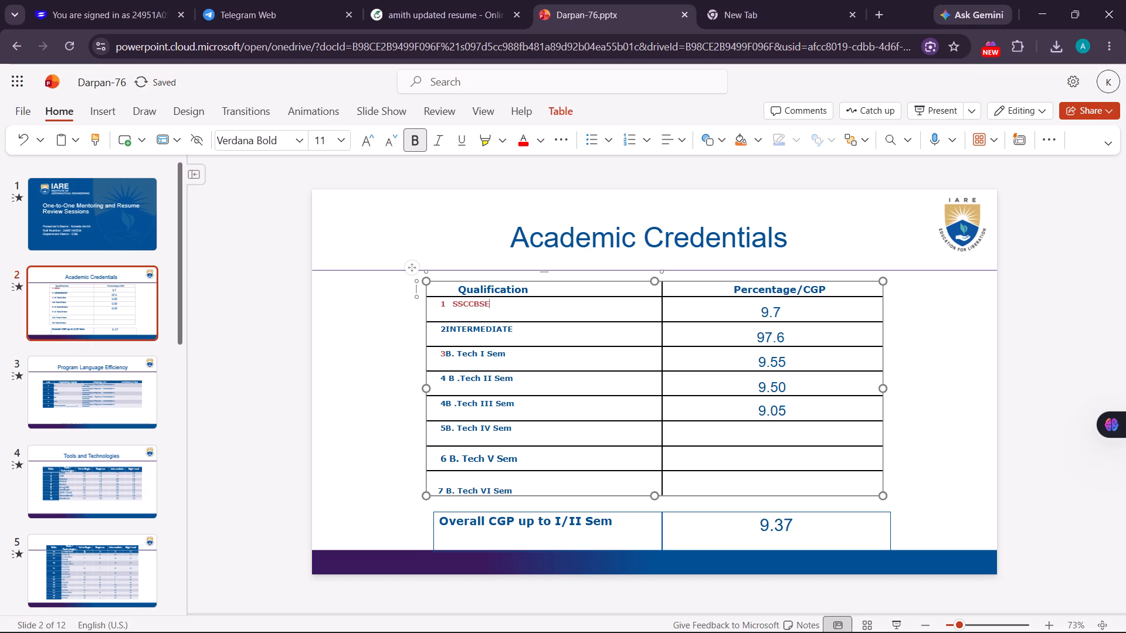
pyautogui.press('Left')
pyautogui.press('Left')
pyautogui.press('Left')
pyautogui.press('Left')
pyautogui.press('Left')
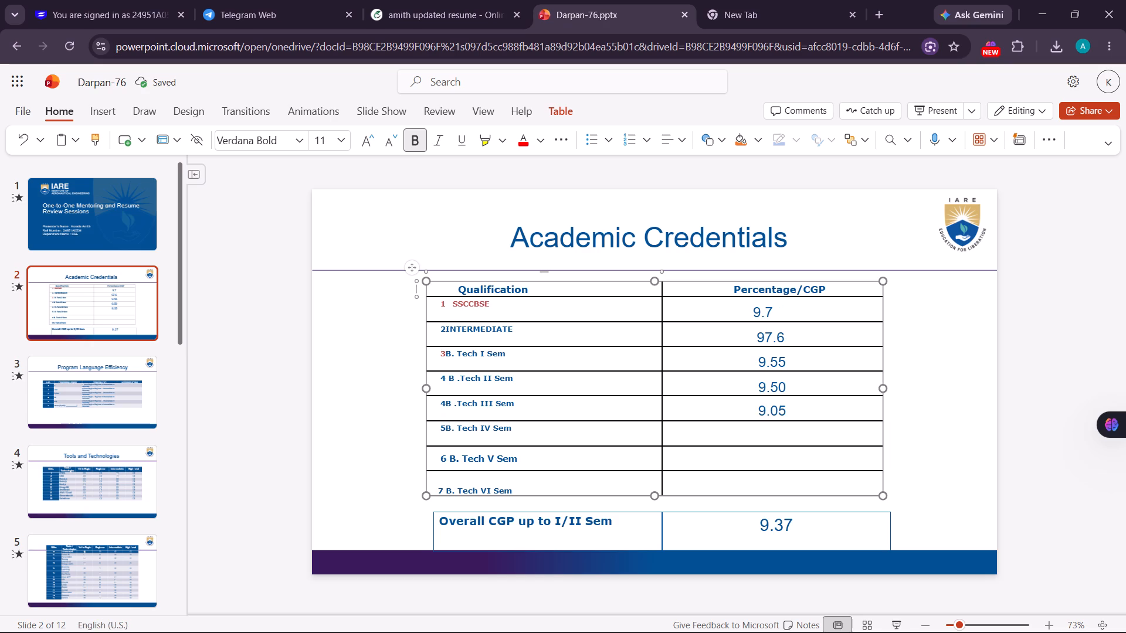
pyautogui.press('Right')
pyautogui.press('BackSpace')
pyautogui.press('BackSpace')
pyautogui.press('BackSpace')
# Set the CBSE score in the Percentage/CGP column to 7.2.
pyautogui.click(781, 314)
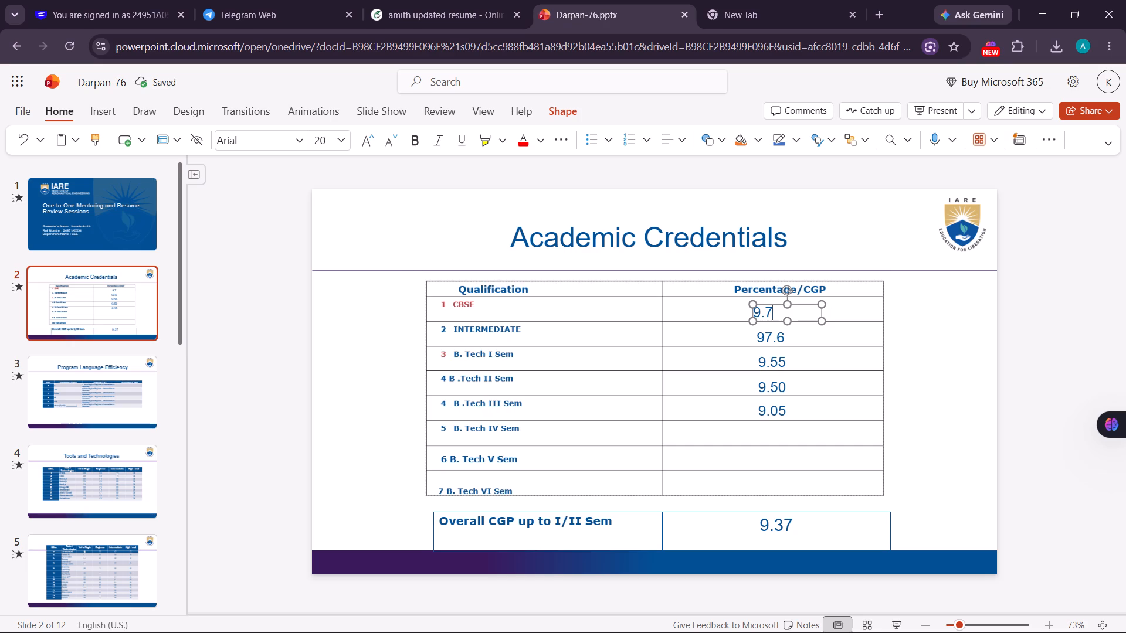
pyautogui.press('BackSpace')
pyautogui.press('BackSpace')
pyautogui.press('BackSpace')
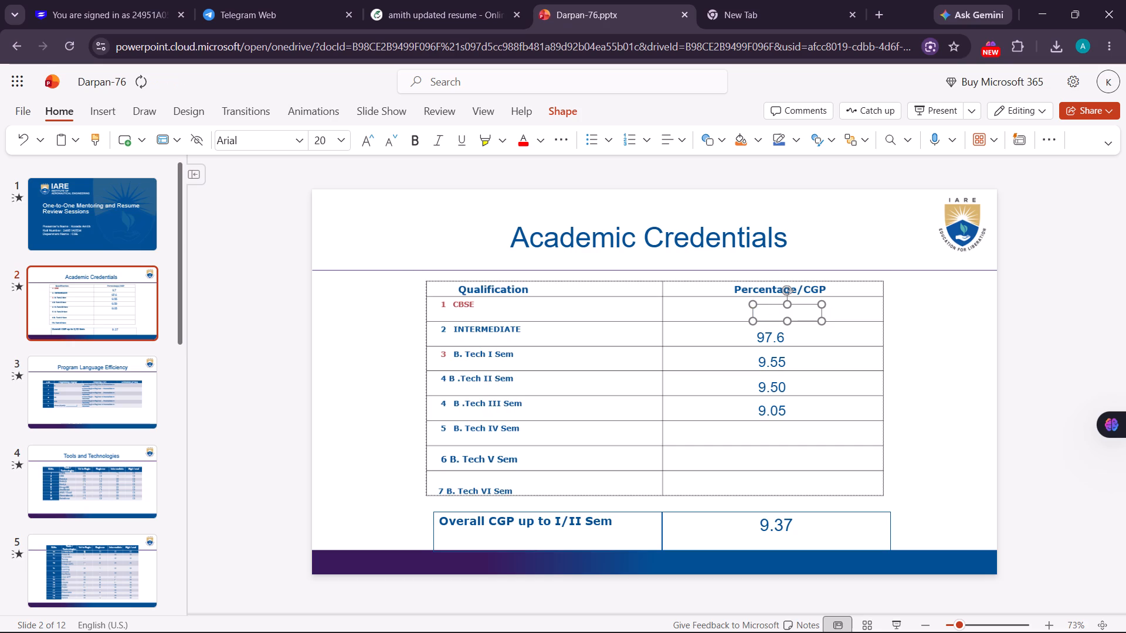
pyautogui.write('7.')
pyautogui.press('2')
# Set the INTERMEDIATE percentage on the Academic Credentials slide to 91.8.
pyautogui.click(799, 340)
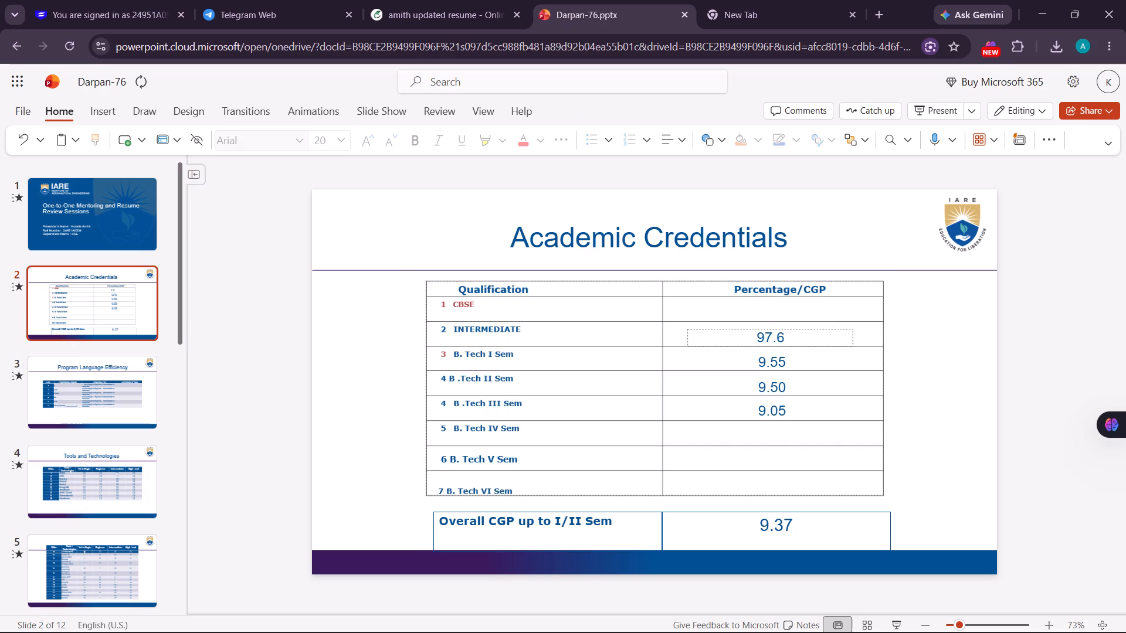
pyautogui.click(795, 338)
pyautogui.click(793, 337)
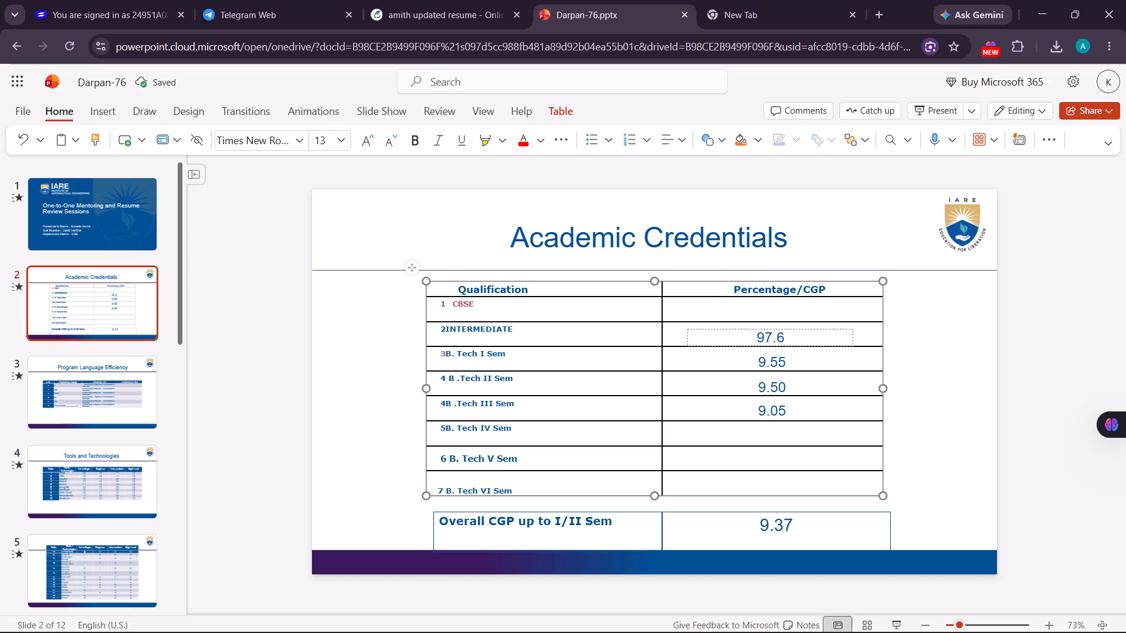
pyautogui.click(771, 338)
pyautogui.click(794, 337)
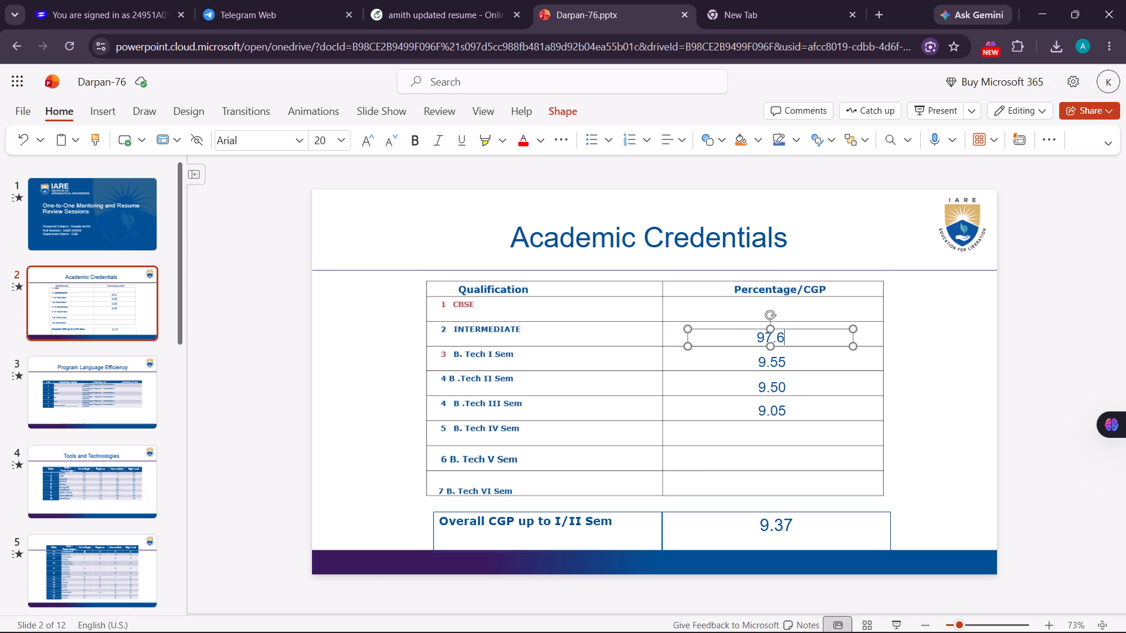
pyautogui.press('BackSpace')
pyautogui.press('BackSpace')
pyautogui.press('BackSpace')
pyautogui.write('1.')
pyautogui.press('8')
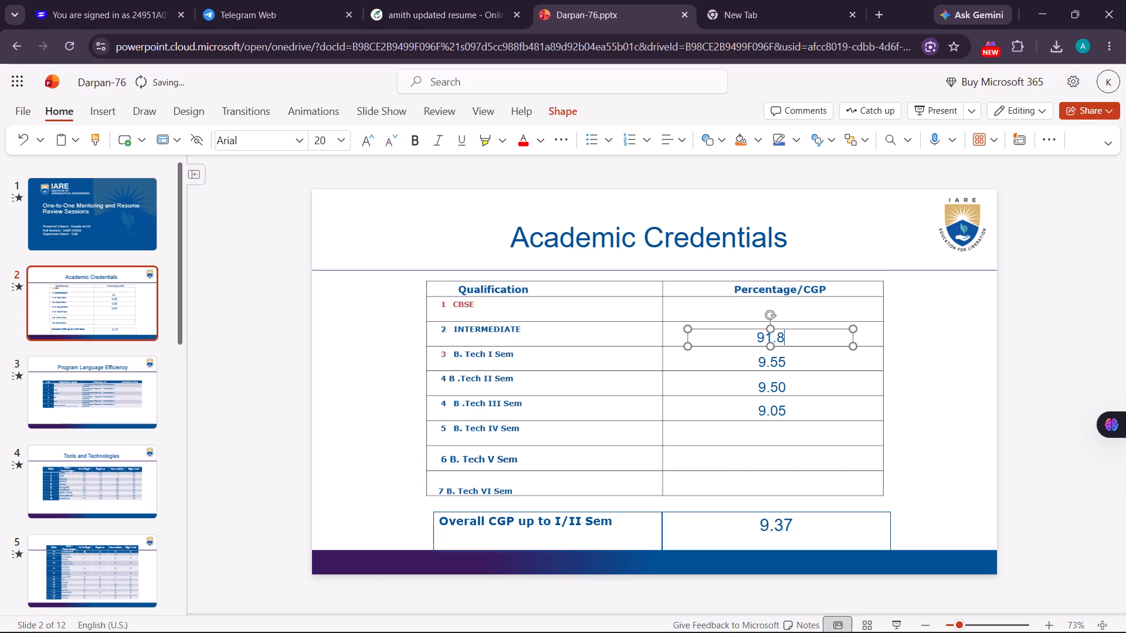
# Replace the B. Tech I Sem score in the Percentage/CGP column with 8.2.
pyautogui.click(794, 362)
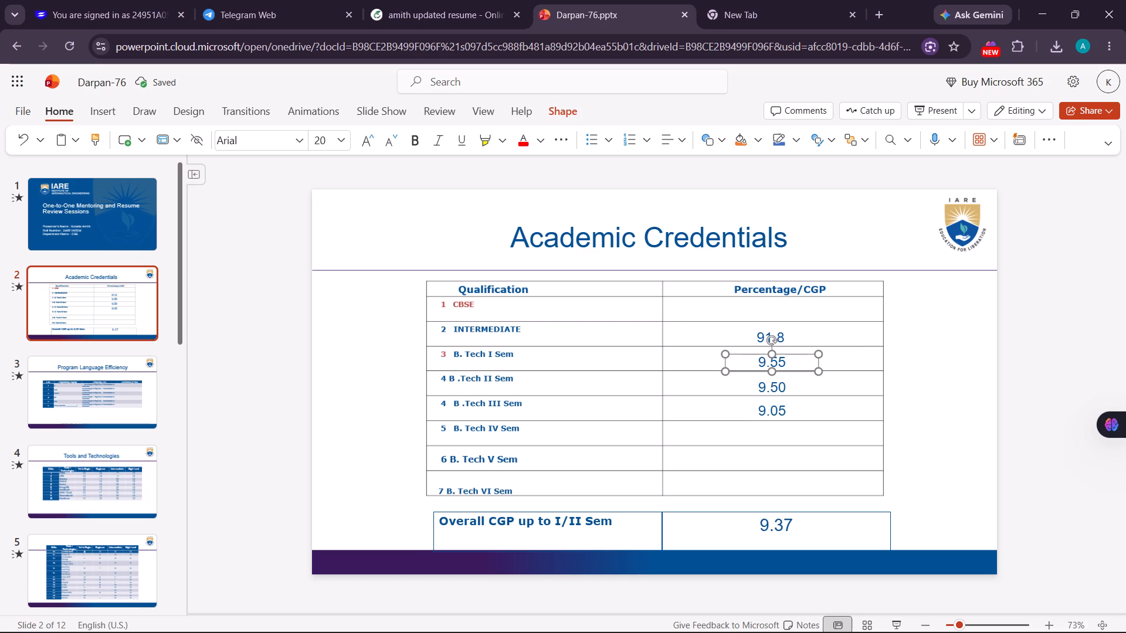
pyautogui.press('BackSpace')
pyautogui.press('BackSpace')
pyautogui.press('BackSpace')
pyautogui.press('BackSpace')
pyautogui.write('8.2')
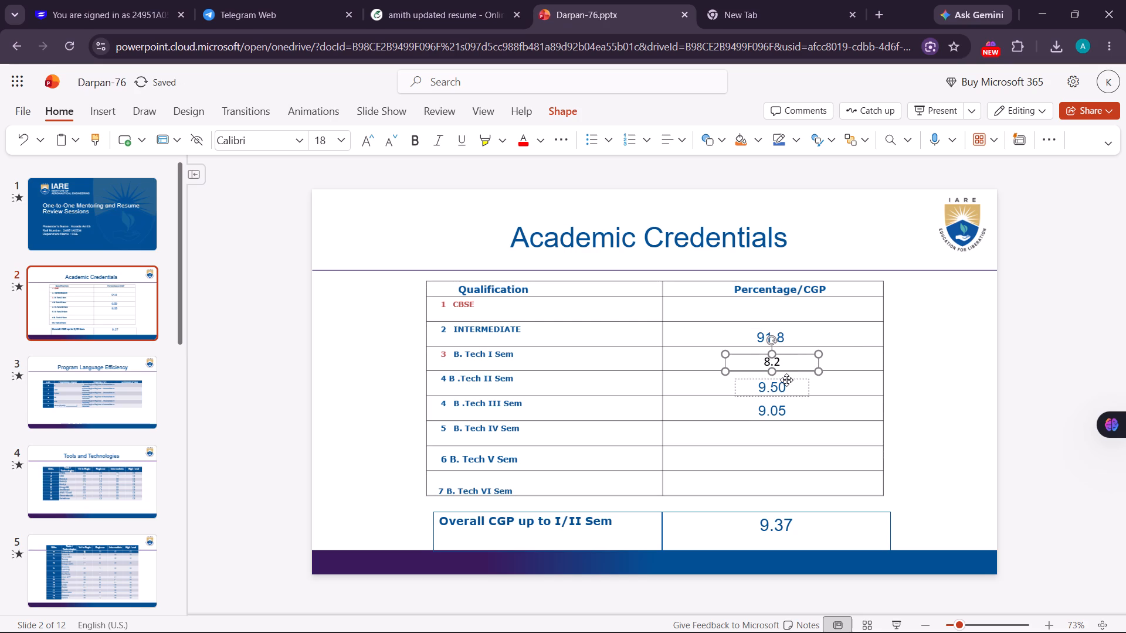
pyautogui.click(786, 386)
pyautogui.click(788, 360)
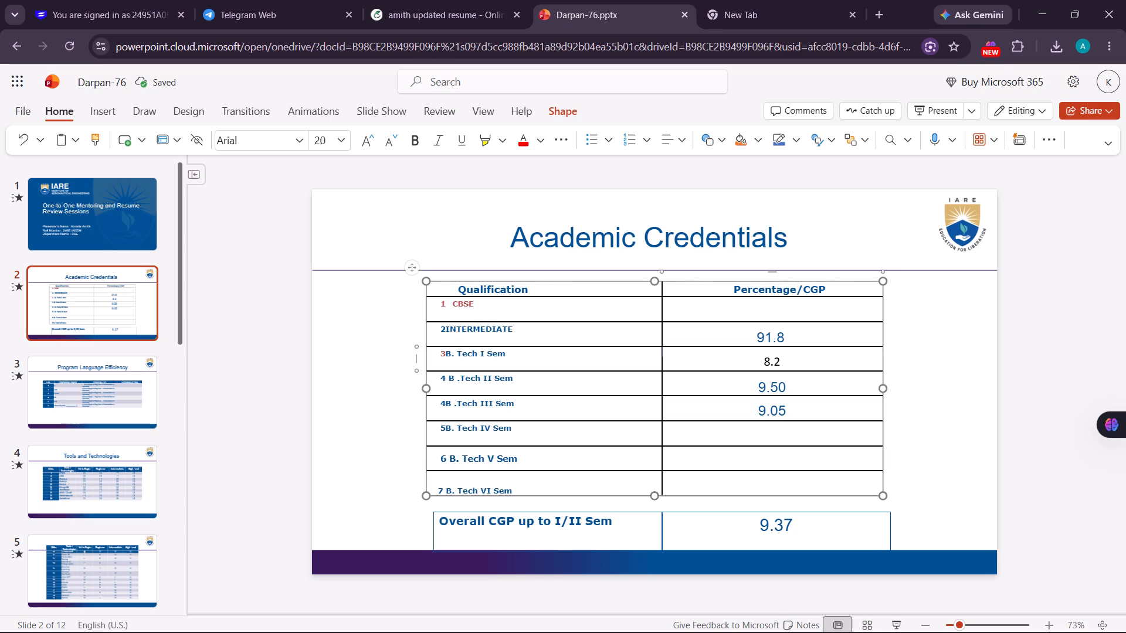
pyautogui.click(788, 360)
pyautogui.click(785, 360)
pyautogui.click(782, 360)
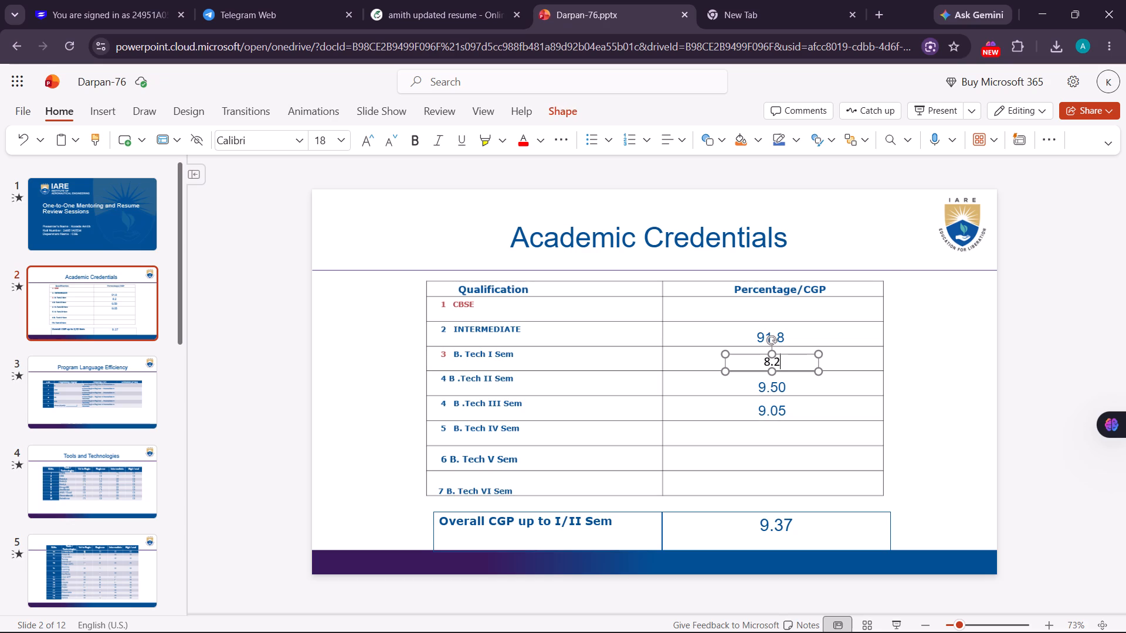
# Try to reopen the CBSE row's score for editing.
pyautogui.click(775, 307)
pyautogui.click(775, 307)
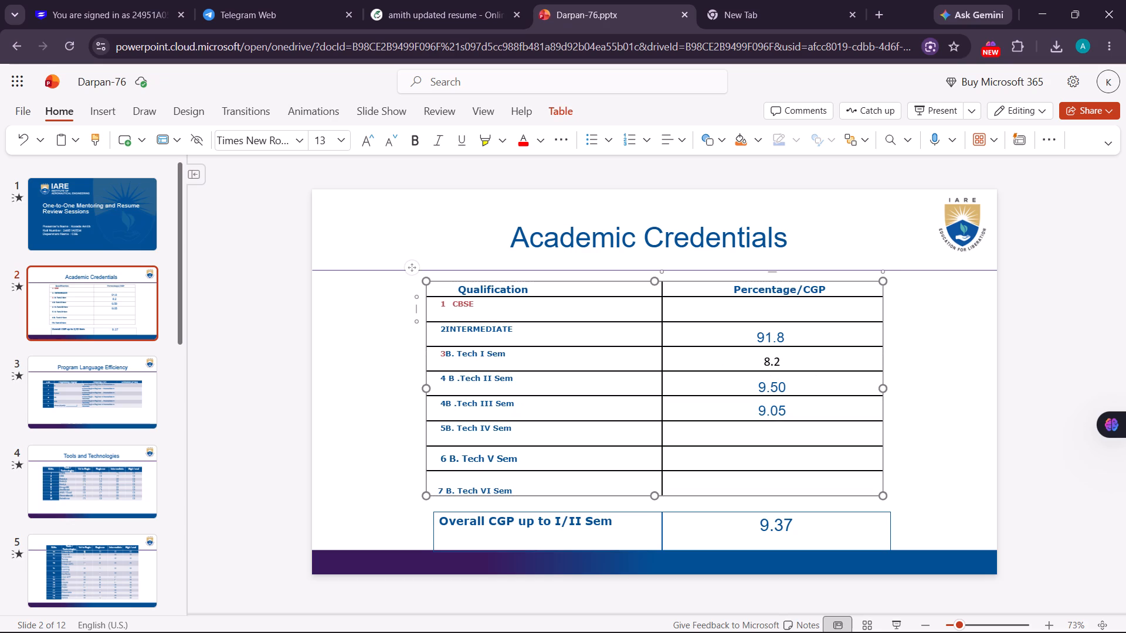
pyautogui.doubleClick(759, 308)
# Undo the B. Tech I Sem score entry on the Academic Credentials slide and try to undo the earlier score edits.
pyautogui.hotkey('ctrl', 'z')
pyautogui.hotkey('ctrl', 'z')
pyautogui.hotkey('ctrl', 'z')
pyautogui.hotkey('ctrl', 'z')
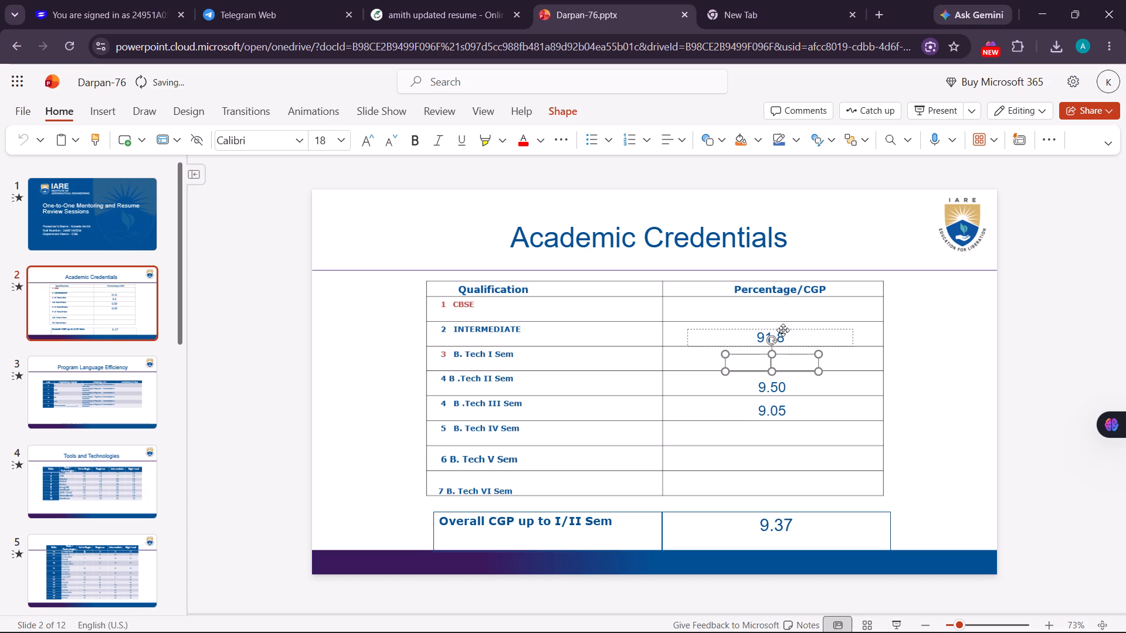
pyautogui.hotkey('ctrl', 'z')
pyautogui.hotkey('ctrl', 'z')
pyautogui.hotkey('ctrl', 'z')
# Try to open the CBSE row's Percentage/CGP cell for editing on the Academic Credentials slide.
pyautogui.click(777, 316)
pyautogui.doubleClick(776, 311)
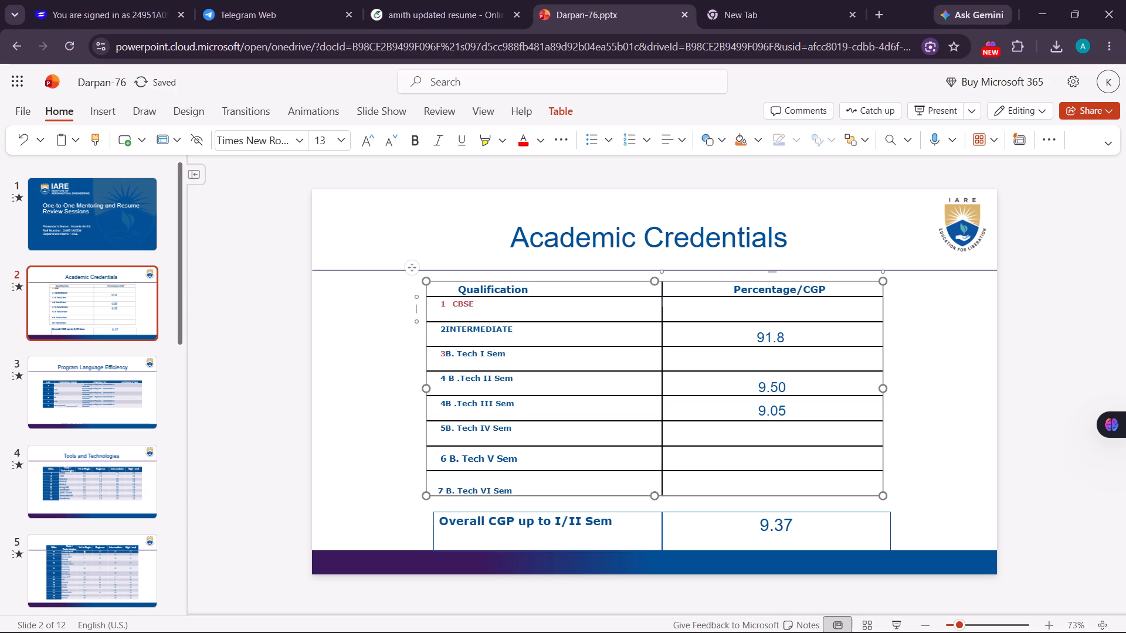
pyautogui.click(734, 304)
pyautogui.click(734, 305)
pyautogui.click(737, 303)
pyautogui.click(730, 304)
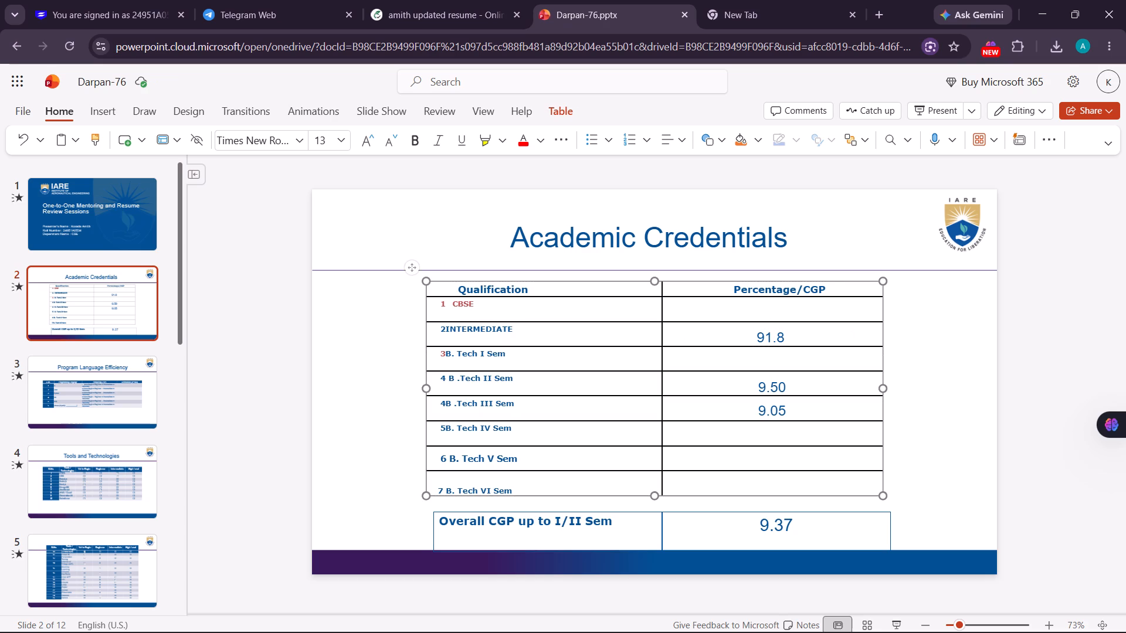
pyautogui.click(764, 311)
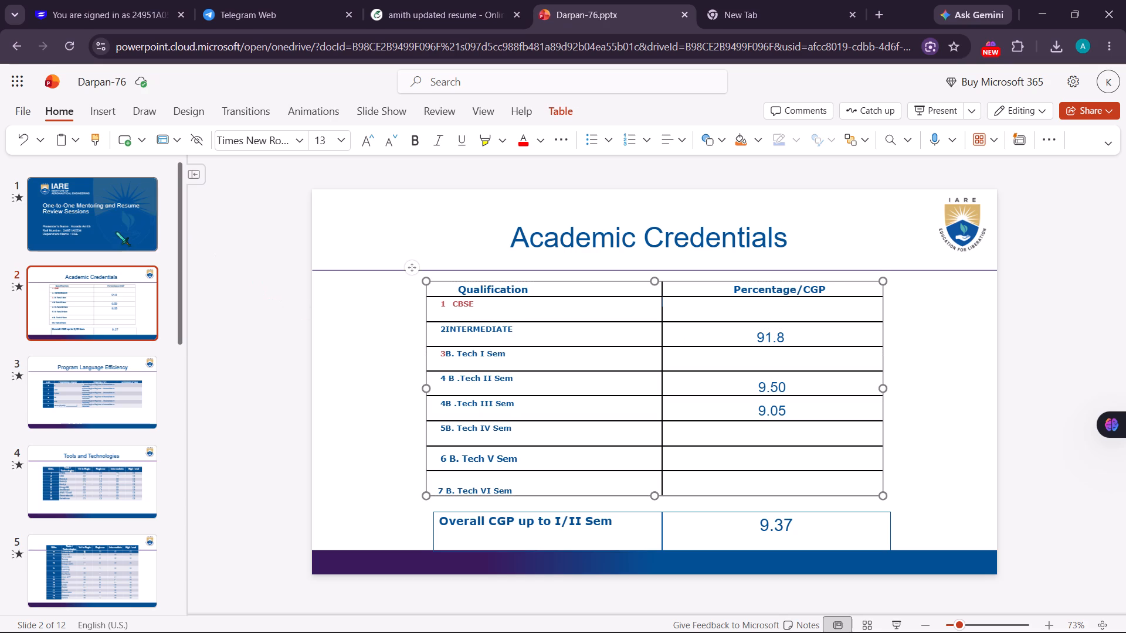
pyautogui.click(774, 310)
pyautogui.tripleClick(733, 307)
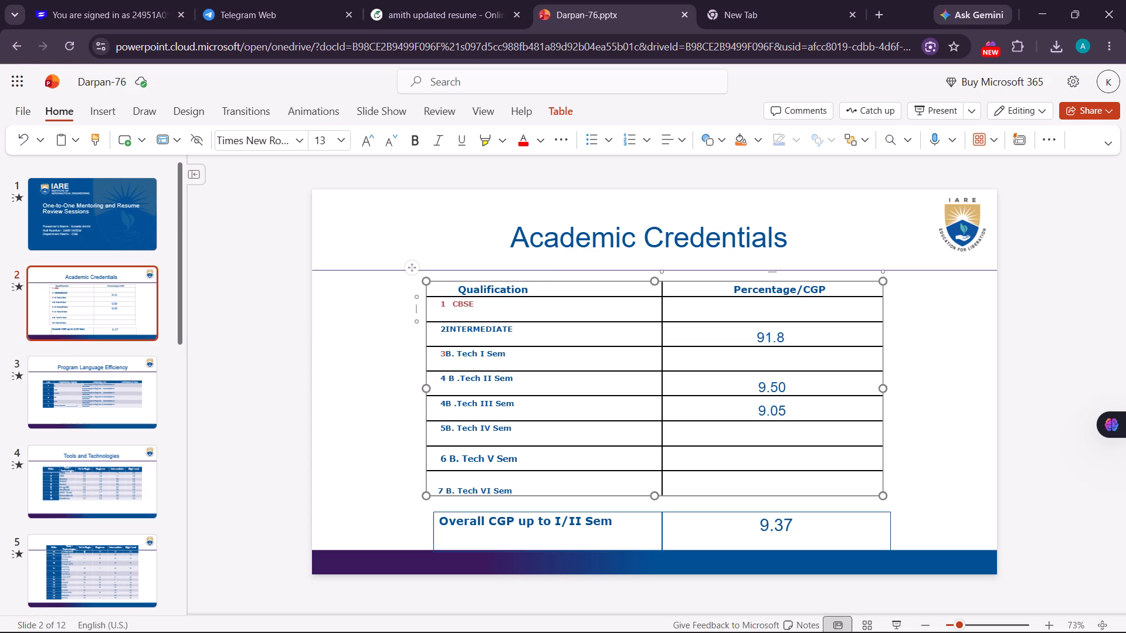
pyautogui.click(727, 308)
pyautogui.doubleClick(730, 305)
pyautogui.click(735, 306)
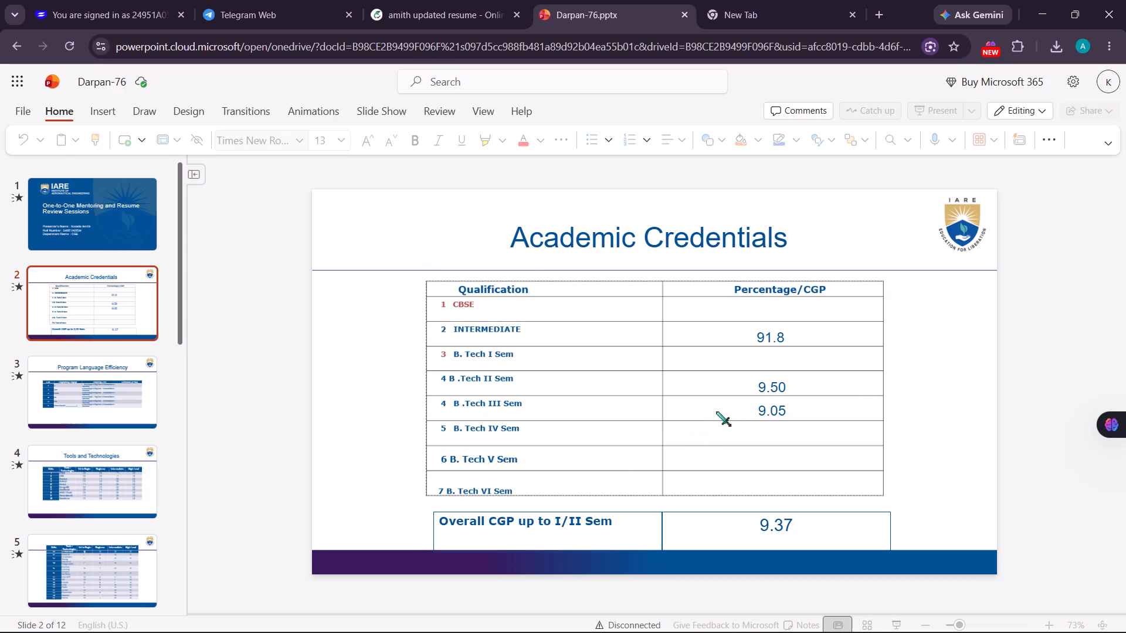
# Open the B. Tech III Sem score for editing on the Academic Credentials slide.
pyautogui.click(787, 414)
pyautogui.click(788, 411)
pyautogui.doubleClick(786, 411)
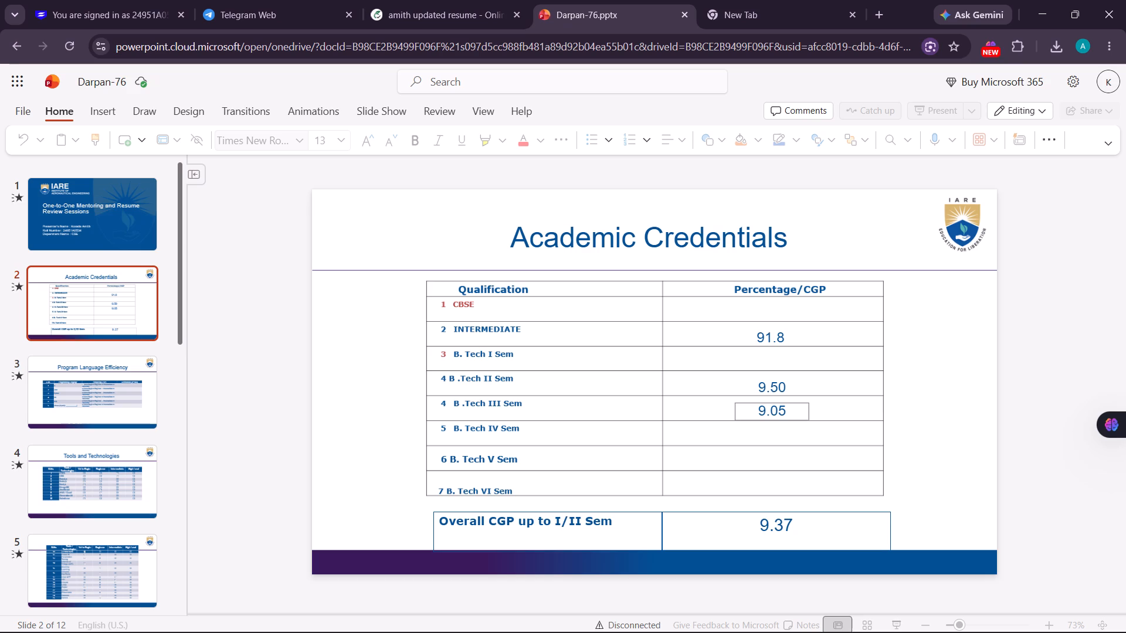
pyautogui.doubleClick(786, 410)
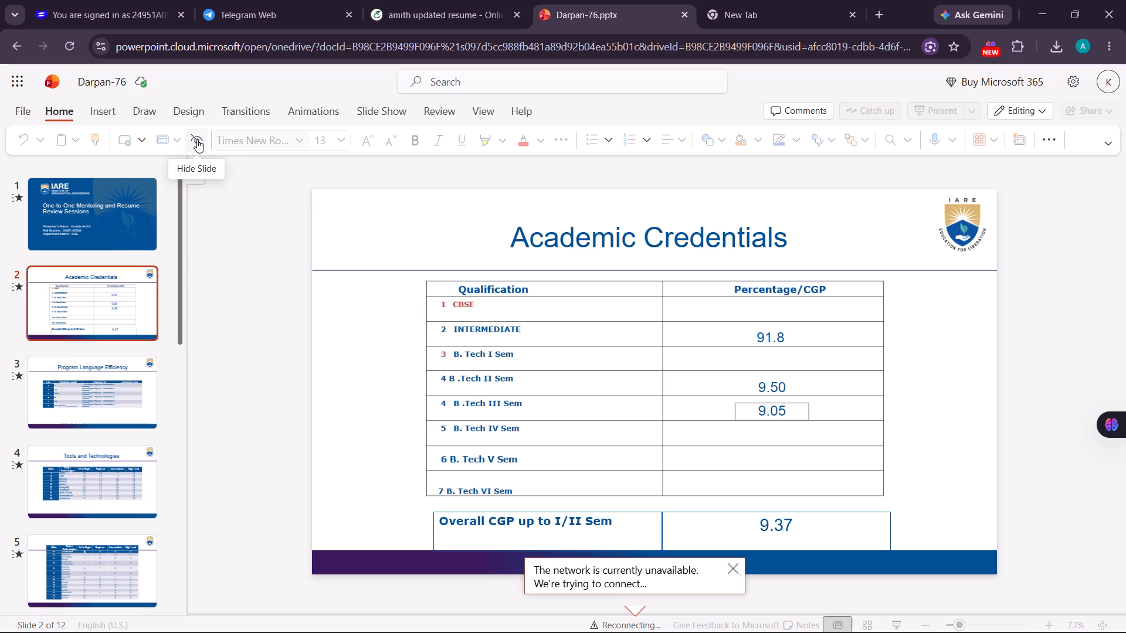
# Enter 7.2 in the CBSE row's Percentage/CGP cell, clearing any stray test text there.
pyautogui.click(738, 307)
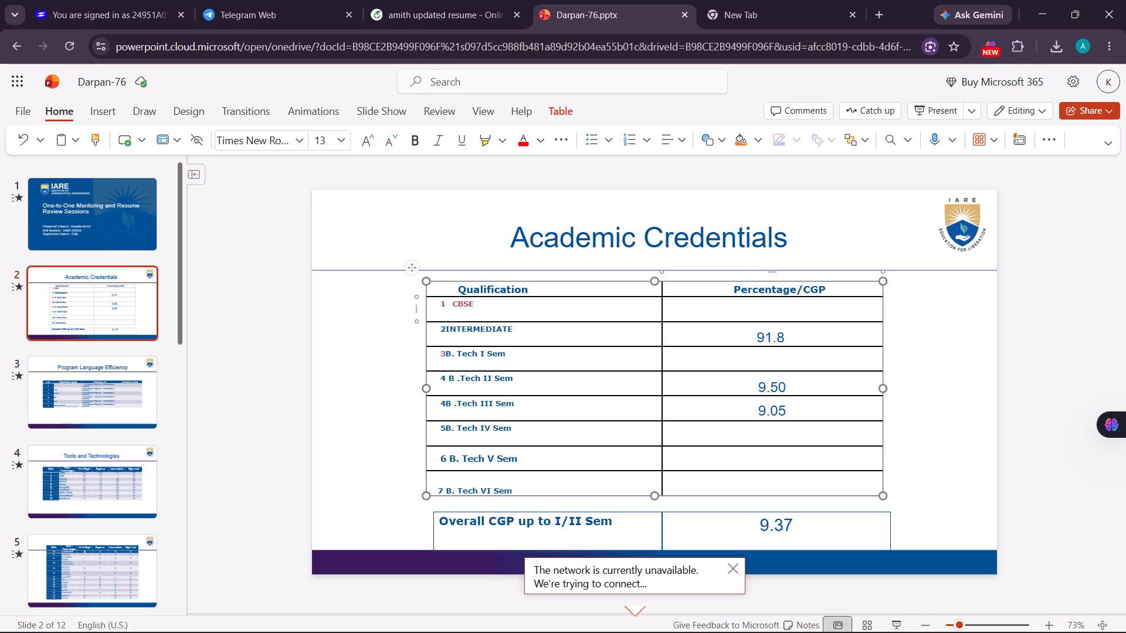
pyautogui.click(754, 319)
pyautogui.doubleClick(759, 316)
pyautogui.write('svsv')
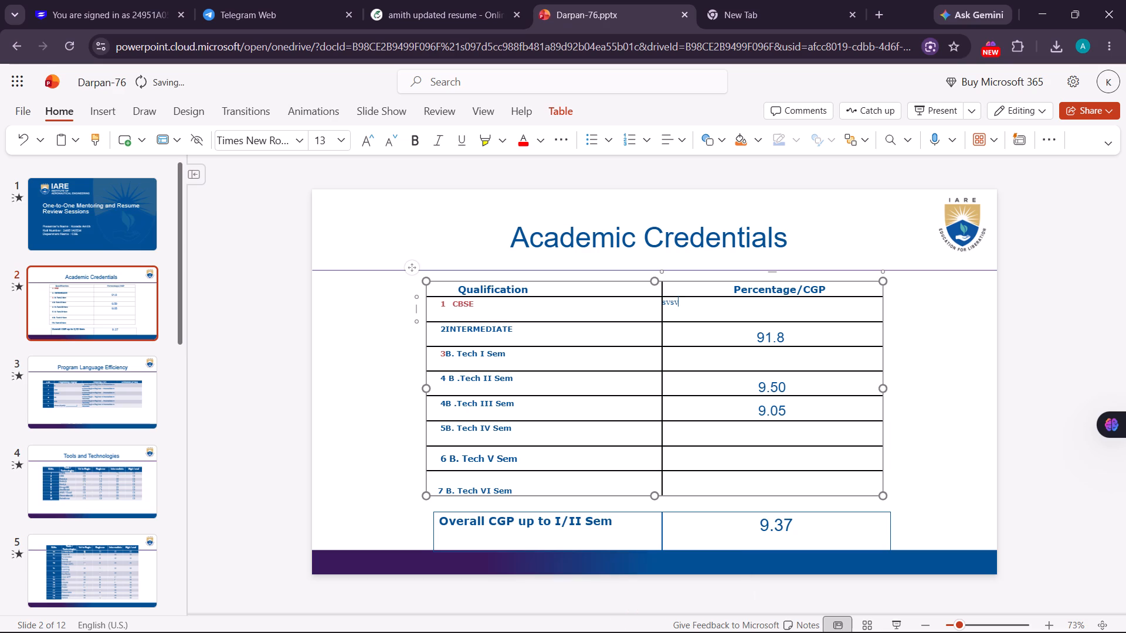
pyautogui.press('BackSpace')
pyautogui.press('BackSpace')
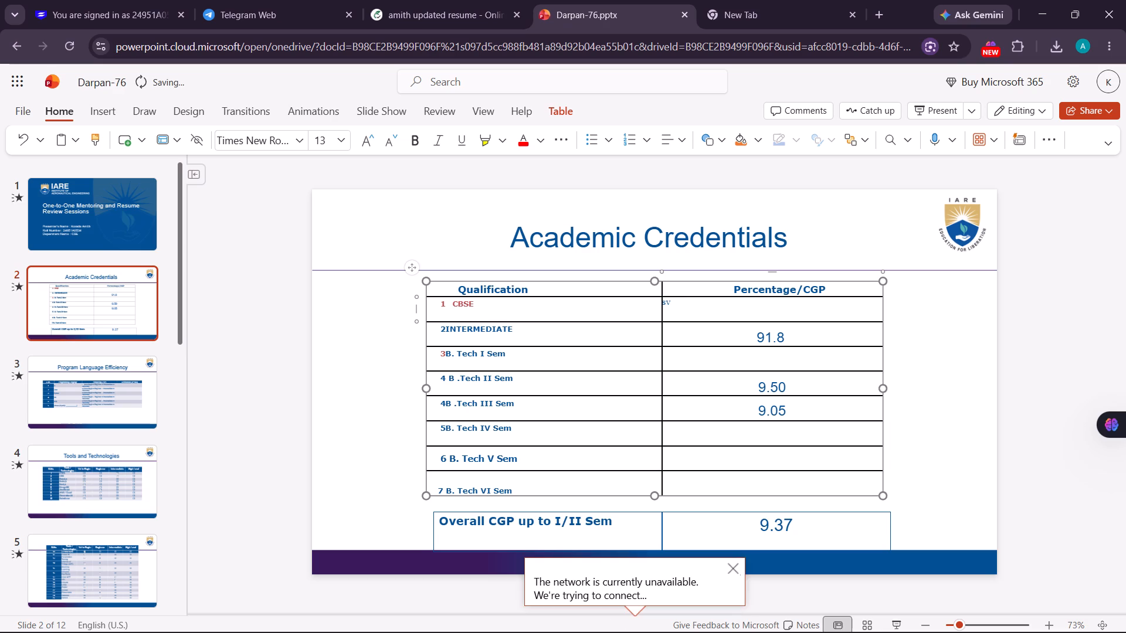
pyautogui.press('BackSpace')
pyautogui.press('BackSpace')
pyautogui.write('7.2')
# Set the font size in the CBSE row's Percentage/CGP cell to 16.
pyautogui.moveTo(680, 302); pyautogui.dragTo(664, 303)
pyautogui.moveTo(664, 303); pyautogui.dragTo(663, 302)
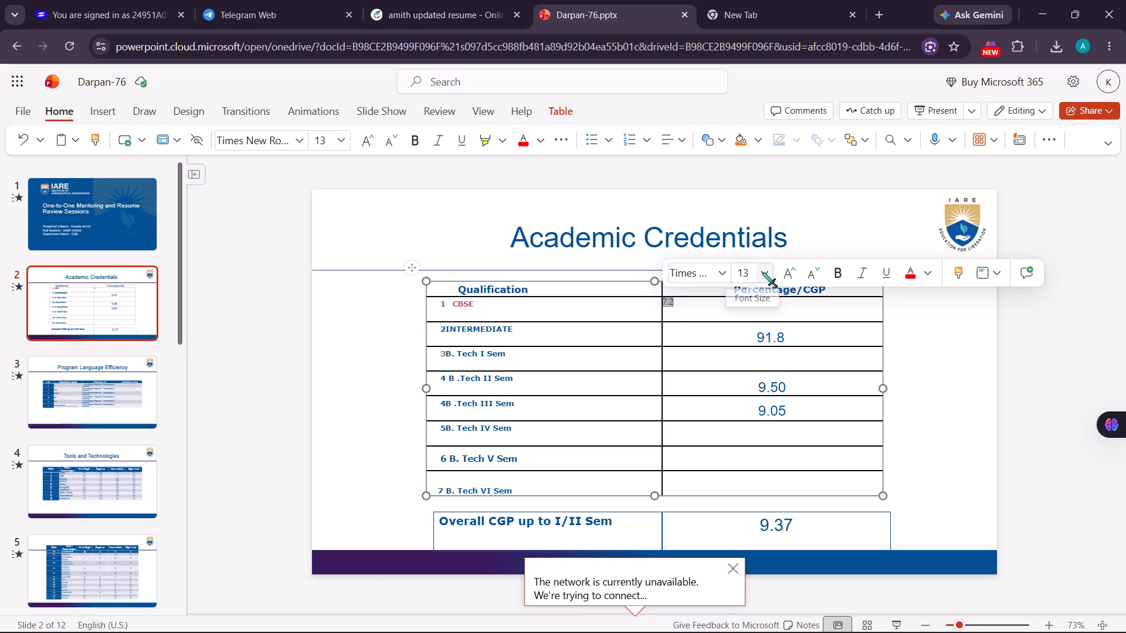
pyautogui.click(740, 275)
pyautogui.press('1')
pyautogui.press('6')
pyautogui.press('Return')
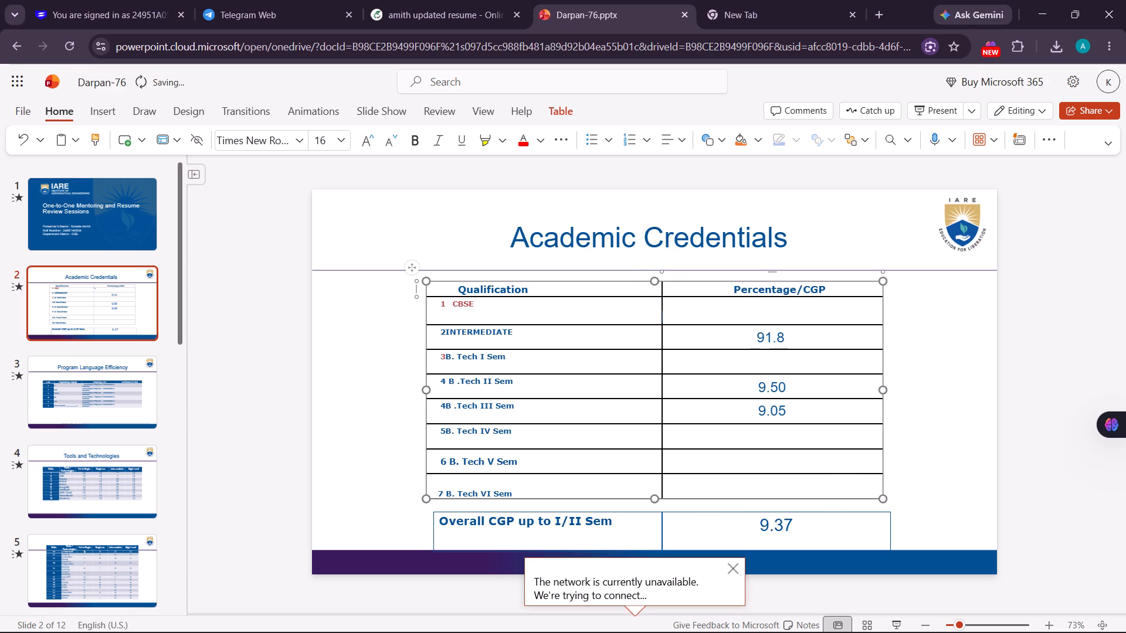
pyautogui.click(755, 313)
pyautogui.click(721, 309)
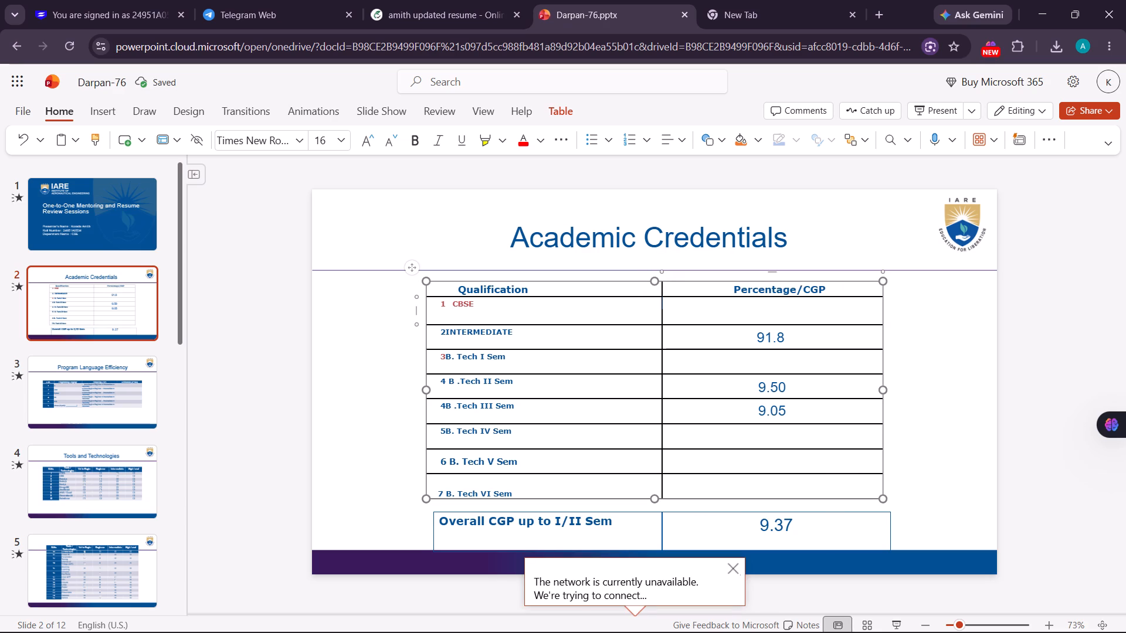
# Resize the Academic Credentials table vertically so its top edge sits just below the slide title's divider line.
pyautogui.moveTo(664, 271); pyautogui.dragTo(661, 281)
pyautogui.moveTo(661, 281); pyautogui.dragTo(659, 278)
pyautogui.moveTo(654, 281); pyautogui.dragTo(657, 302)
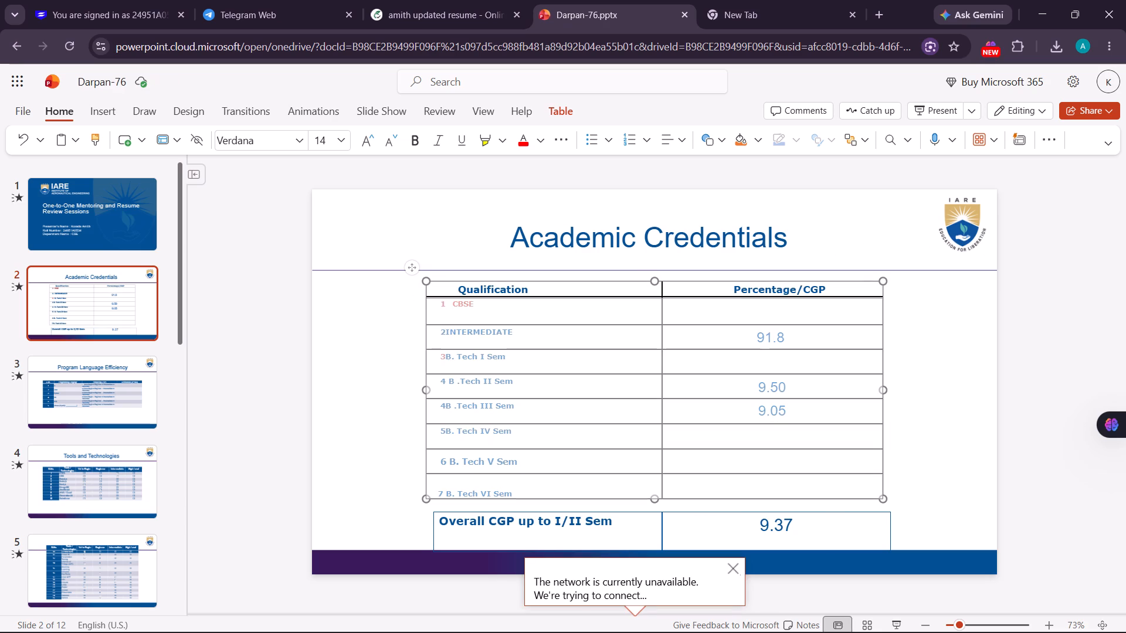
pyautogui.moveTo(657, 302); pyautogui.dragTo(657, 298)
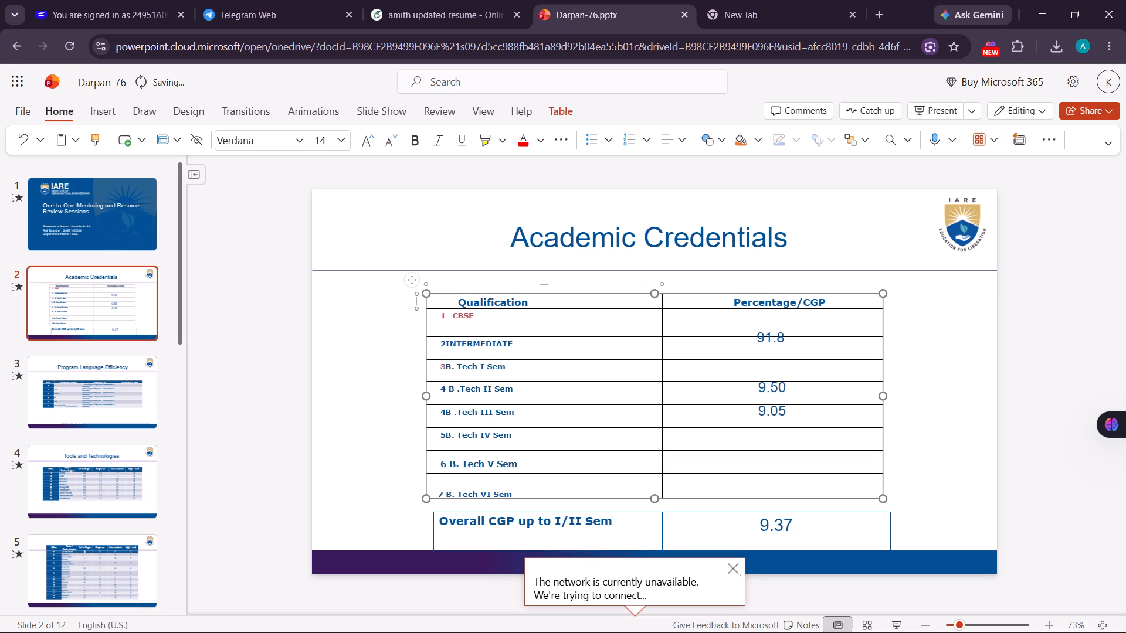
pyautogui.moveTo(657, 294); pyautogui.dragTo(654, 271)
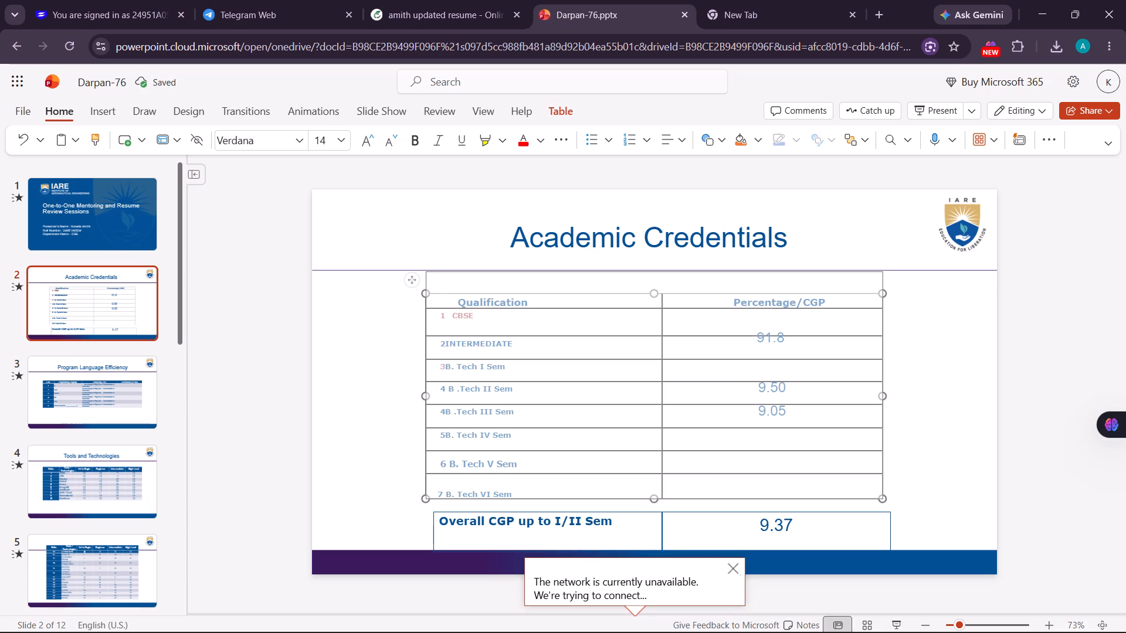
pyautogui.moveTo(654, 271); pyautogui.dragTo(654, 271)
pyautogui.click(798, 301)
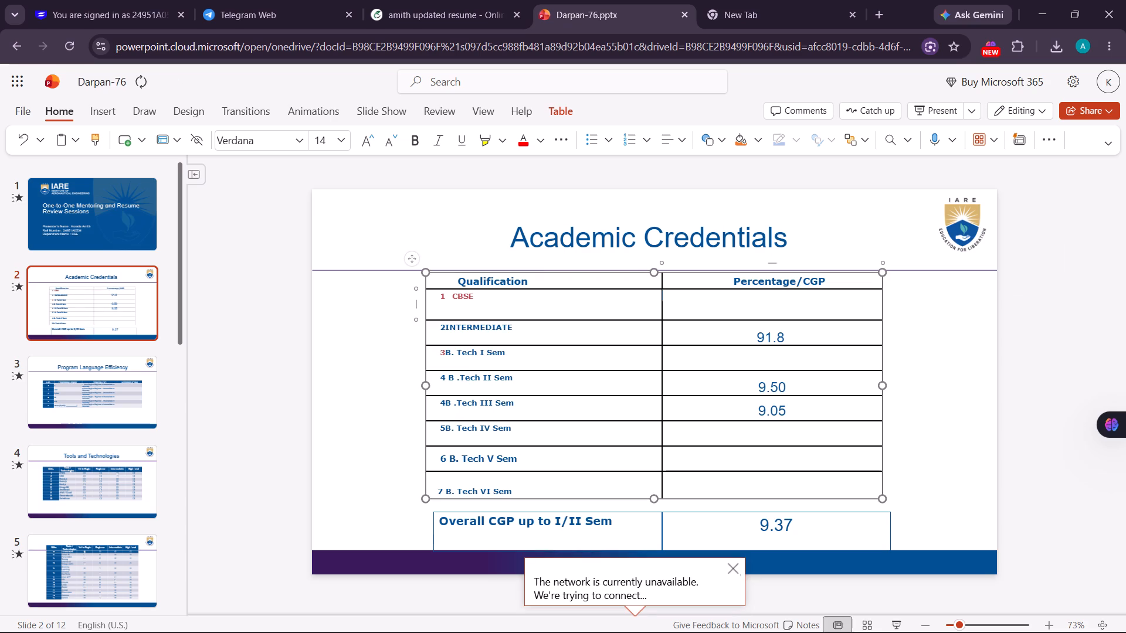
pyautogui.moveTo(772, 263); pyautogui.dragTo(772, 282)
pyautogui.click(915, 295)
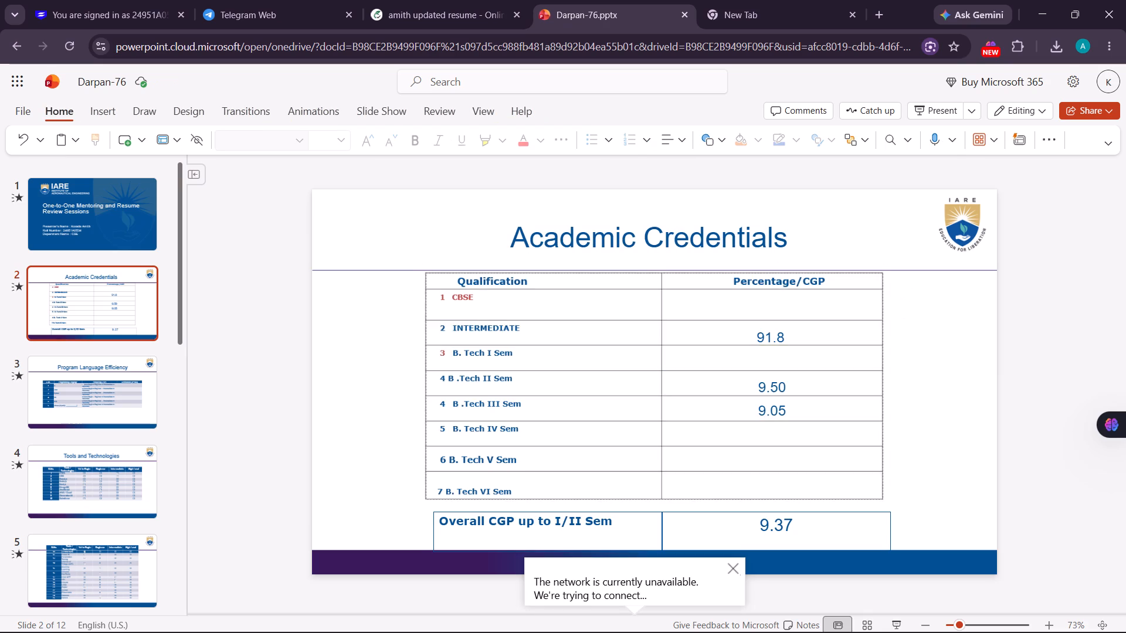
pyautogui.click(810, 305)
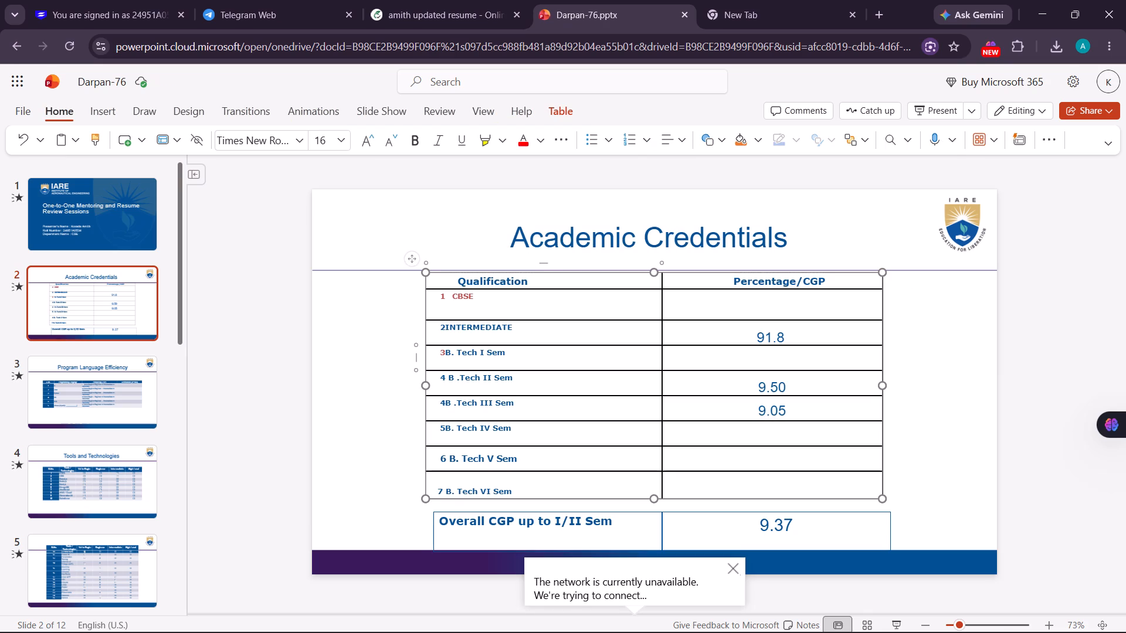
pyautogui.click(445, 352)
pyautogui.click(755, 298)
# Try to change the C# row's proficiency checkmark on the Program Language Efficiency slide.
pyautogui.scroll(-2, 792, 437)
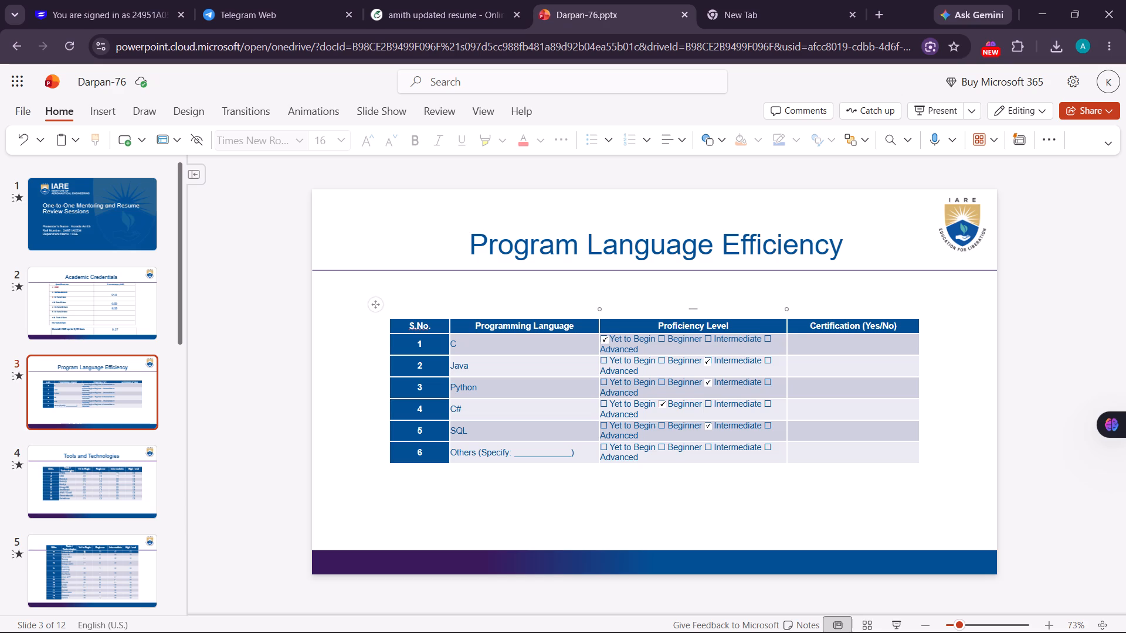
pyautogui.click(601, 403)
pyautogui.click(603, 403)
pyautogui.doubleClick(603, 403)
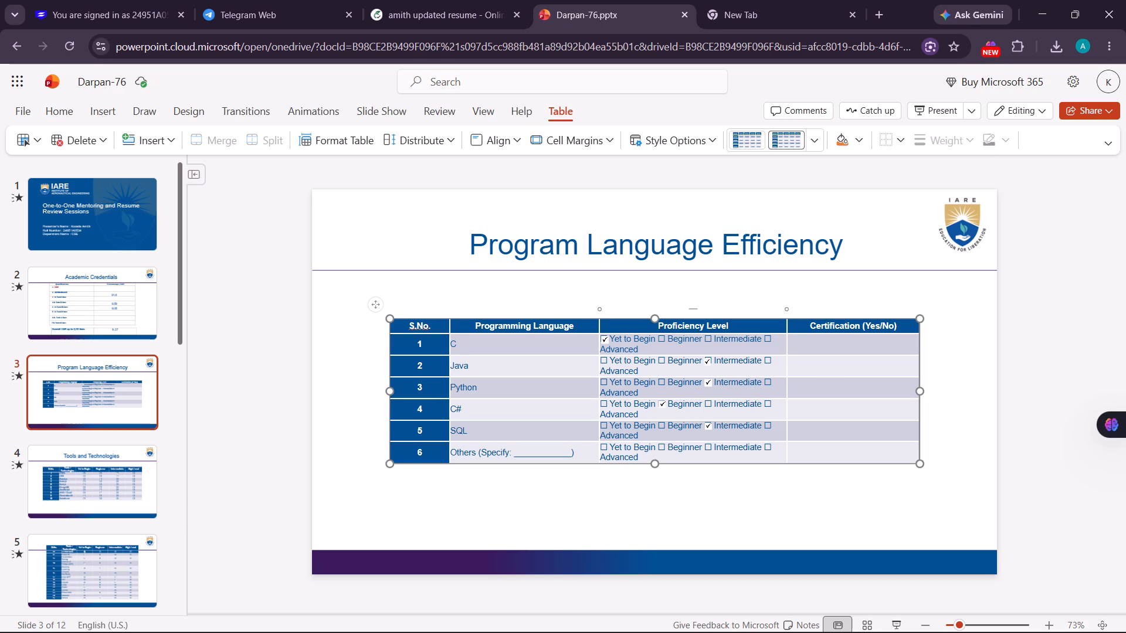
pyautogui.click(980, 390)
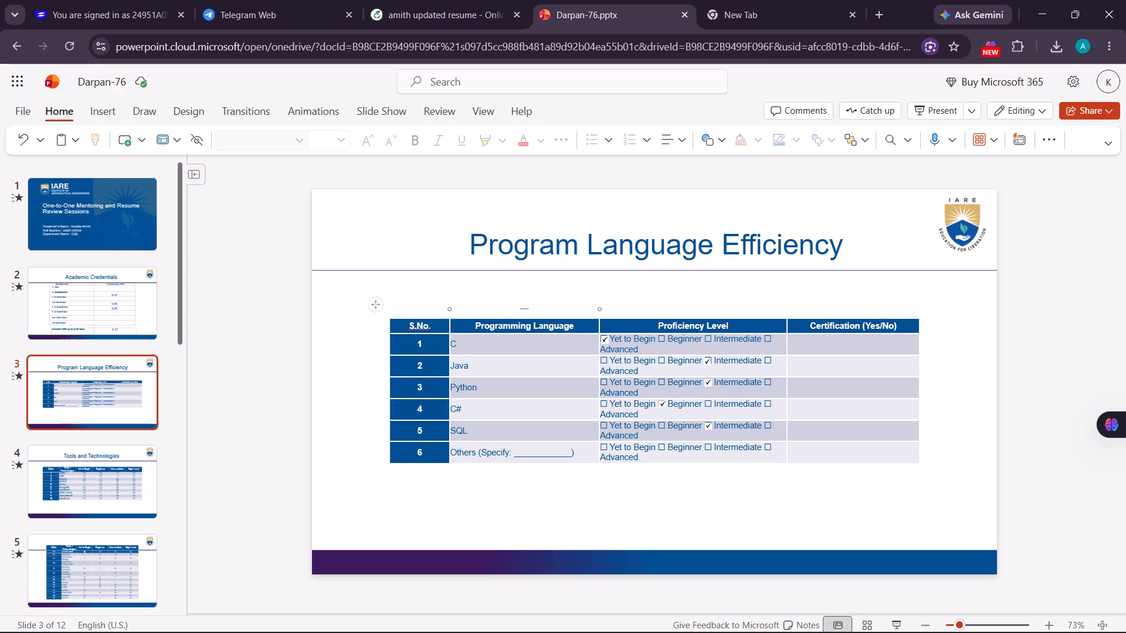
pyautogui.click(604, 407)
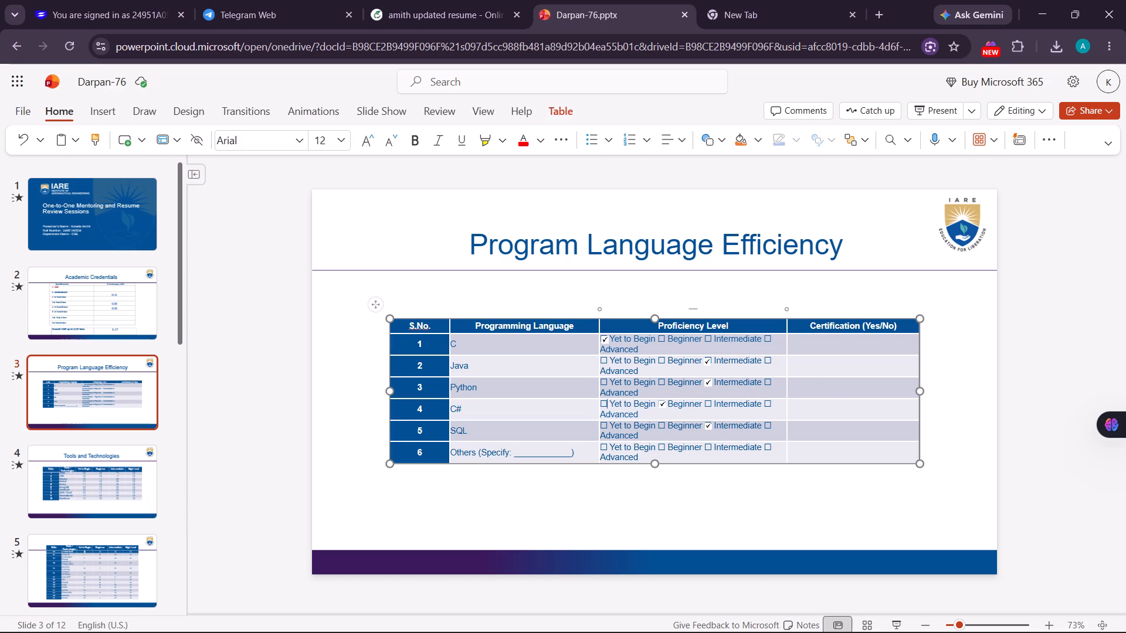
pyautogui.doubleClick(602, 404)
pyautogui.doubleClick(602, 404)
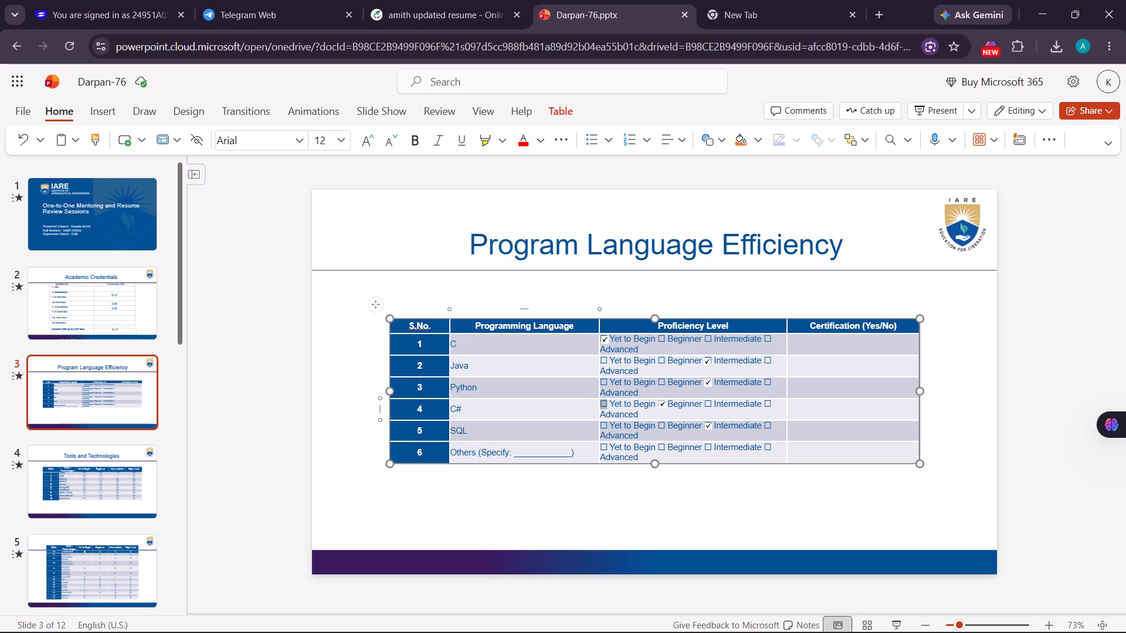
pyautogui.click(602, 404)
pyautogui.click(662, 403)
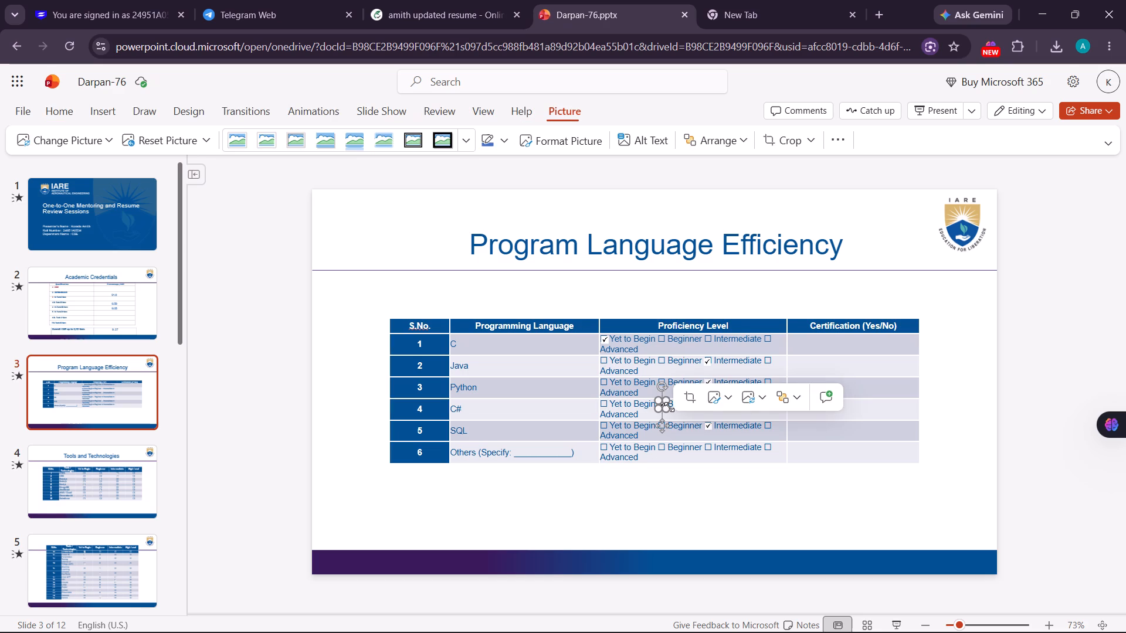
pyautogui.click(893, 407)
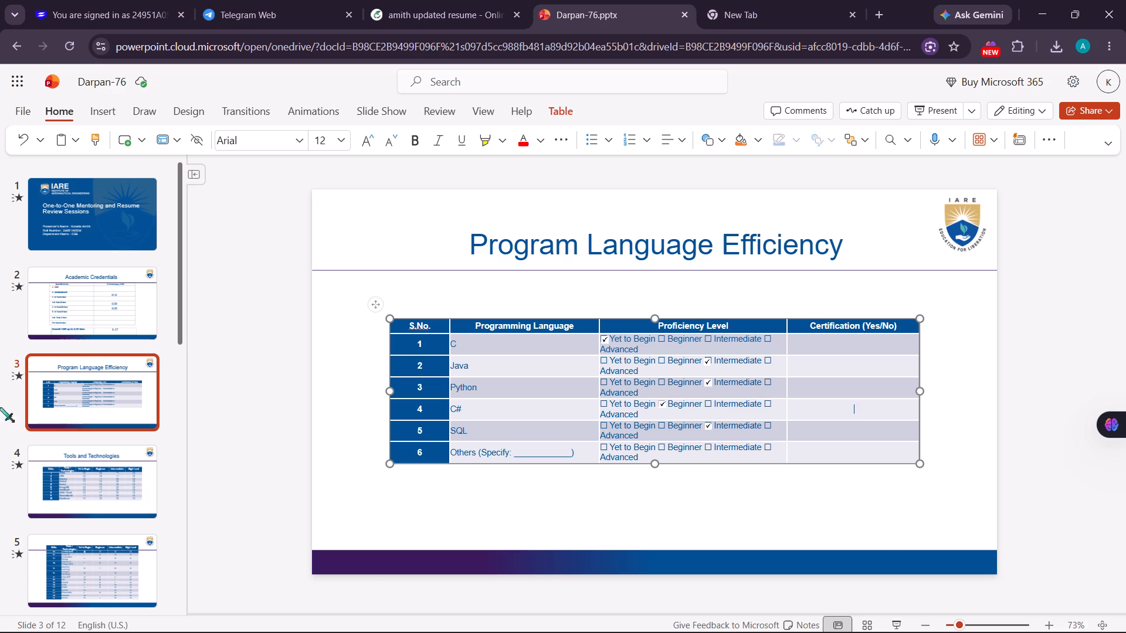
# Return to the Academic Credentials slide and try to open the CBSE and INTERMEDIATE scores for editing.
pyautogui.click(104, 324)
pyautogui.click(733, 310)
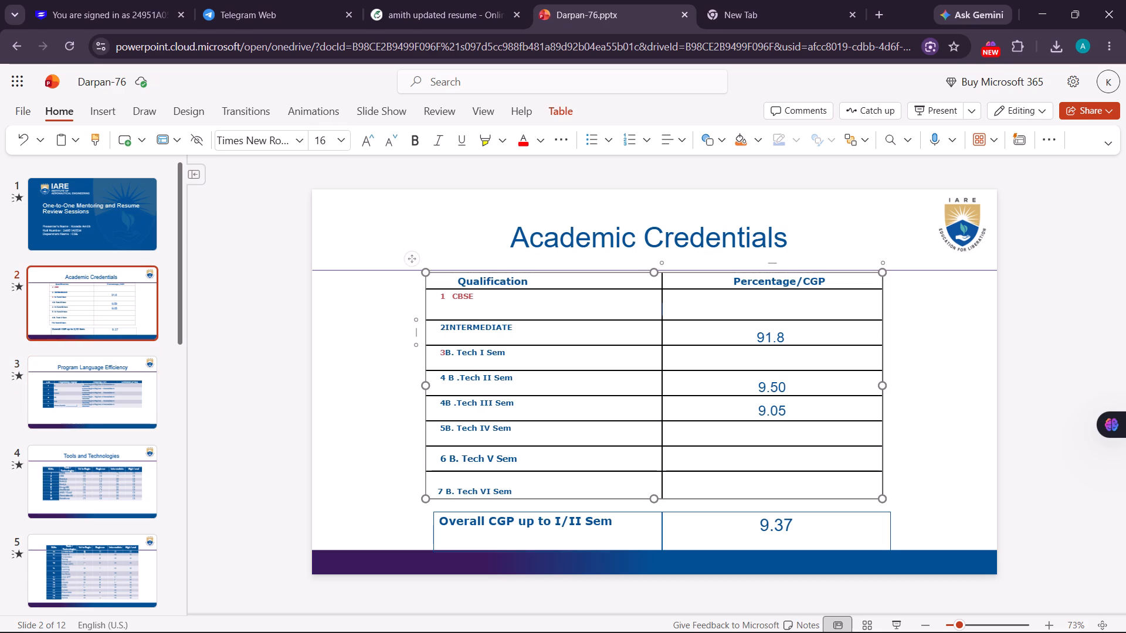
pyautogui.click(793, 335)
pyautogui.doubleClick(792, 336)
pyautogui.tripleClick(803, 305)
# On the Program Language Efficiency slide, move the C# row's checkmark from Beginner to the Yet to Begin box.
pyautogui.click(113, 220)
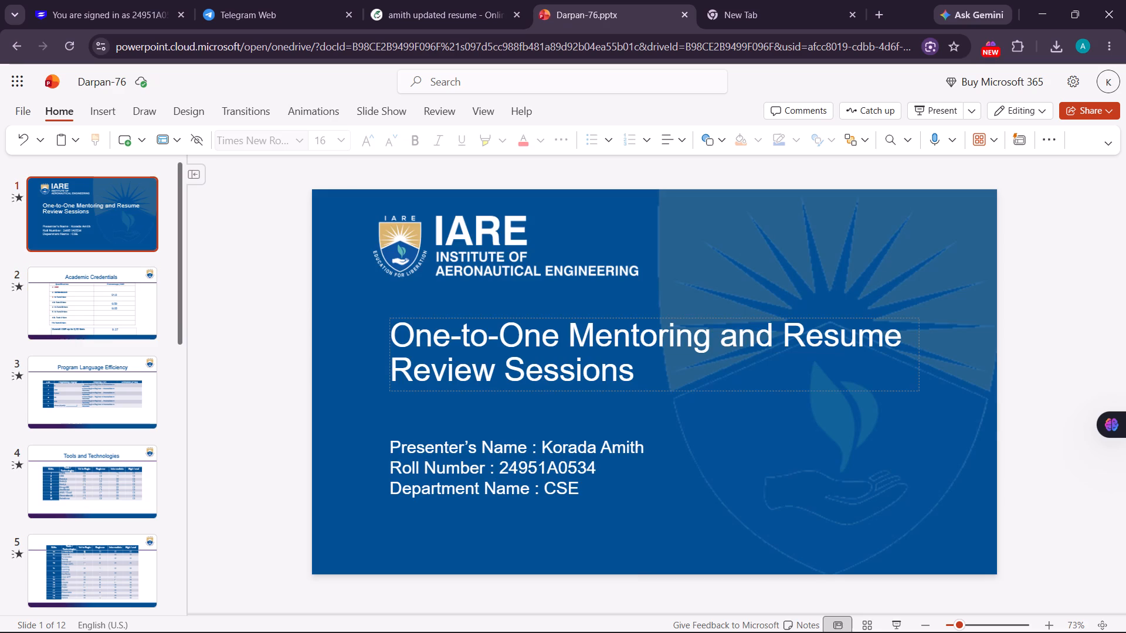
pyautogui.click(91, 332)
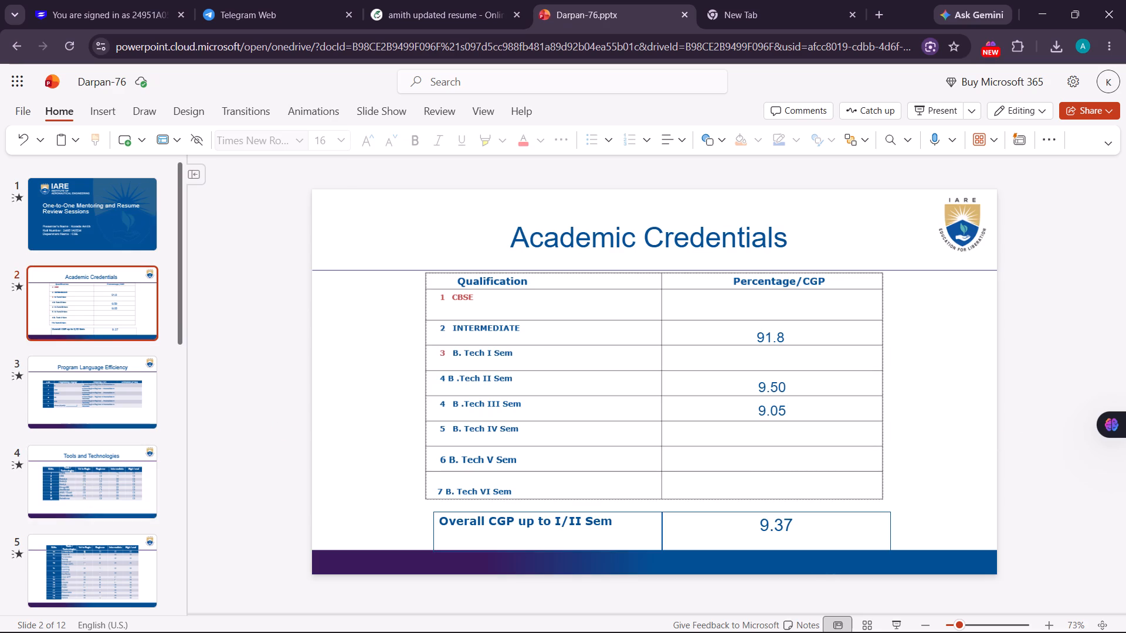
pyautogui.scroll(-1, 772, 489)
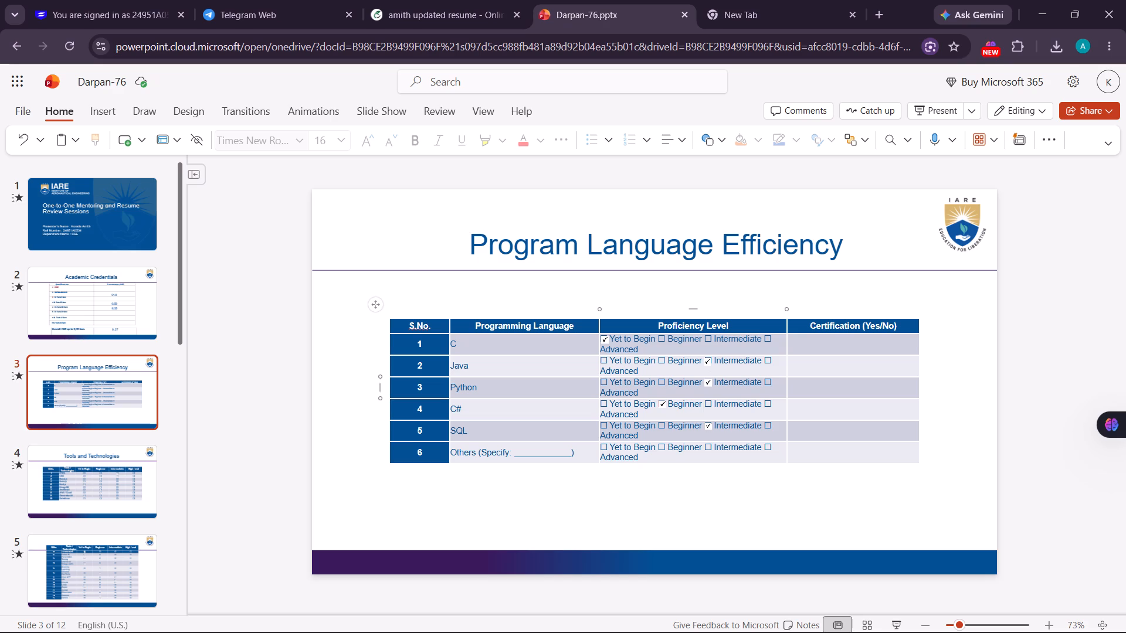
pyautogui.click(604, 404)
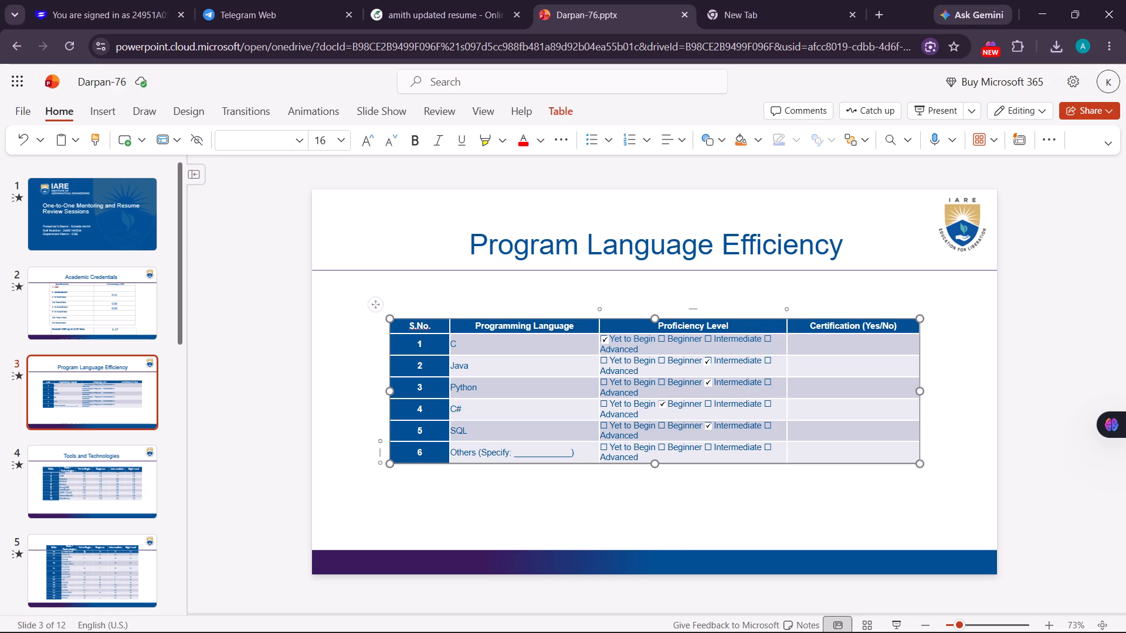
pyautogui.keyDown('ctrl'); pyautogui.scroll(7, 661, 541); pyautogui.keyUp('ctrl')
pyautogui.click(708, 498)
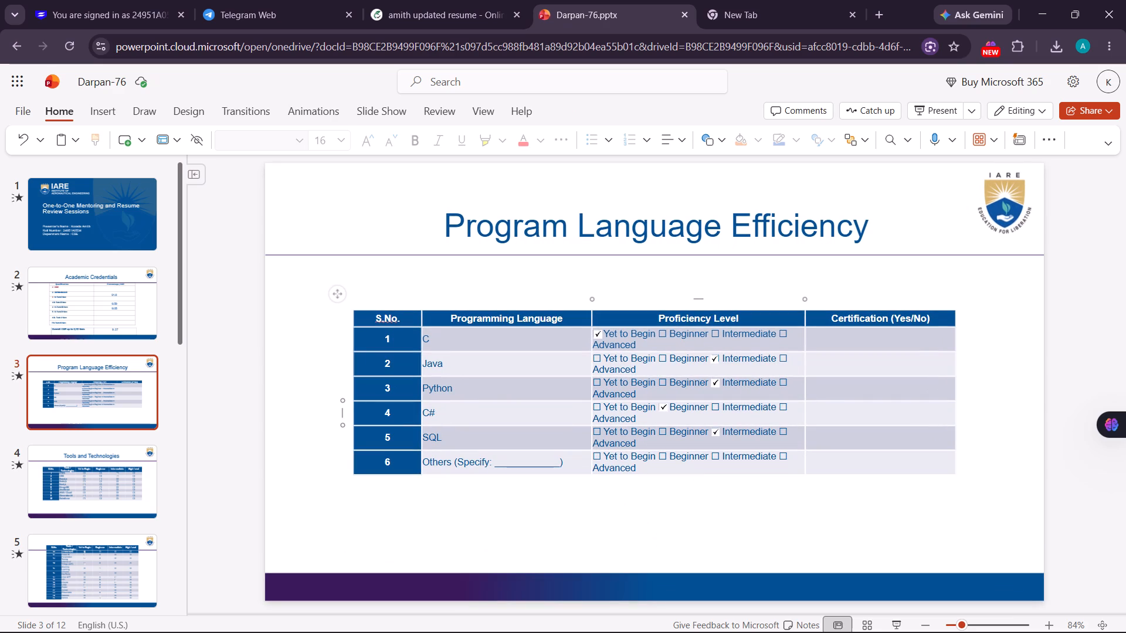
pyautogui.keyDown('ctrl'); pyautogui.scroll(3, 634, 489); pyautogui.keyUp('ctrl')
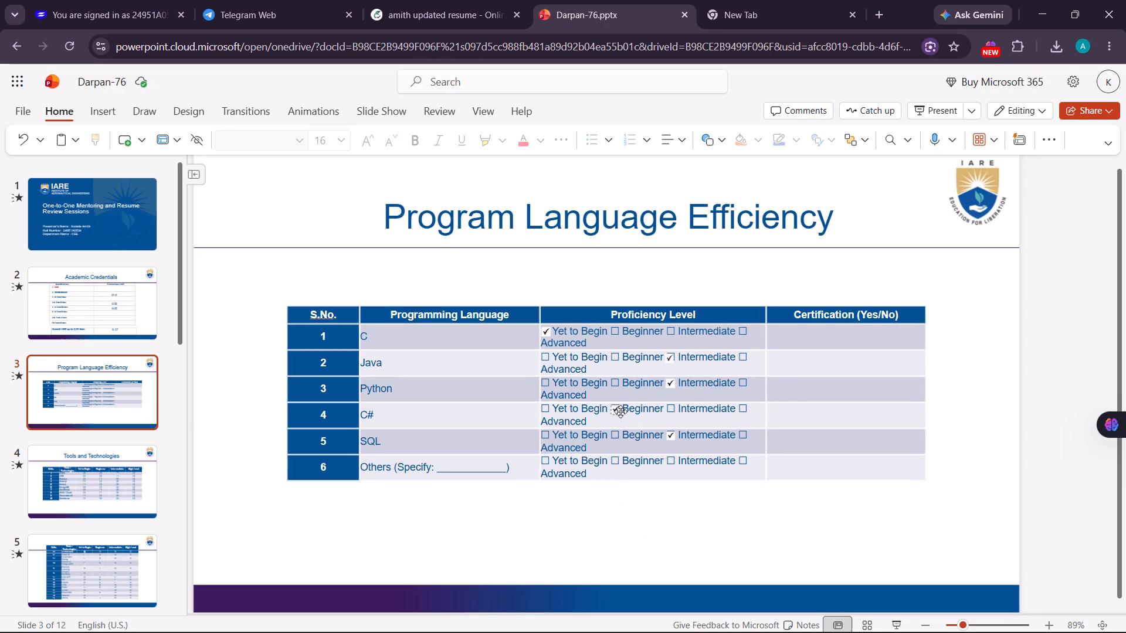
pyautogui.click(618, 411)
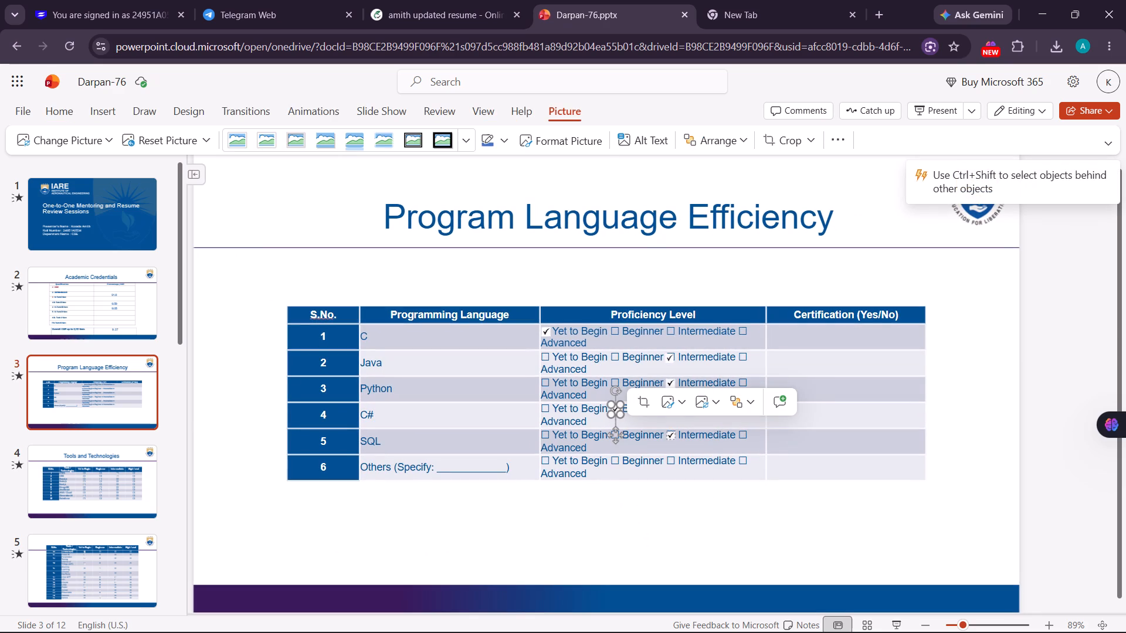
pyautogui.click(699, 545)
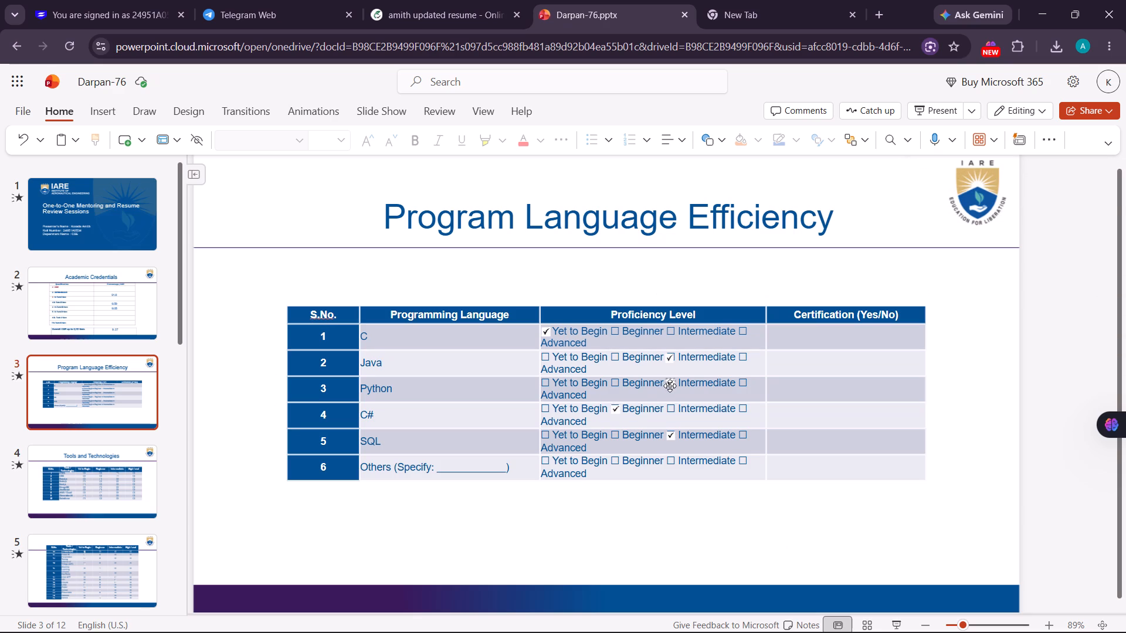
pyautogui.moveTo(618, 410); pyautogui.dragTo(558, 405)
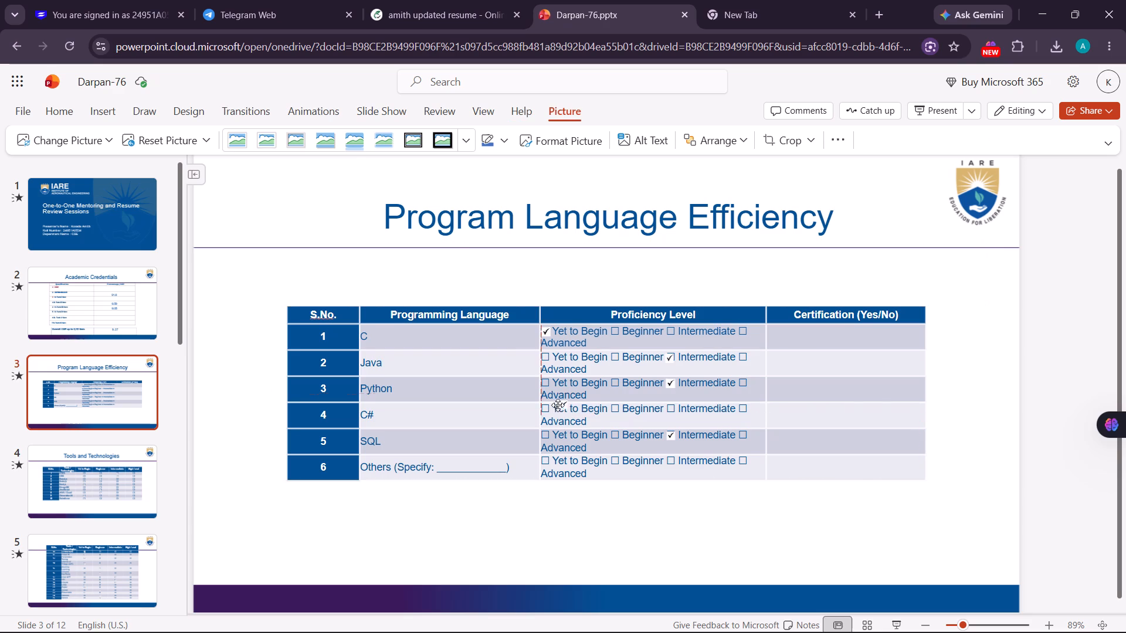
pyautogui.moveTo(558, 405); pyautogui.dragTo(548, 410)
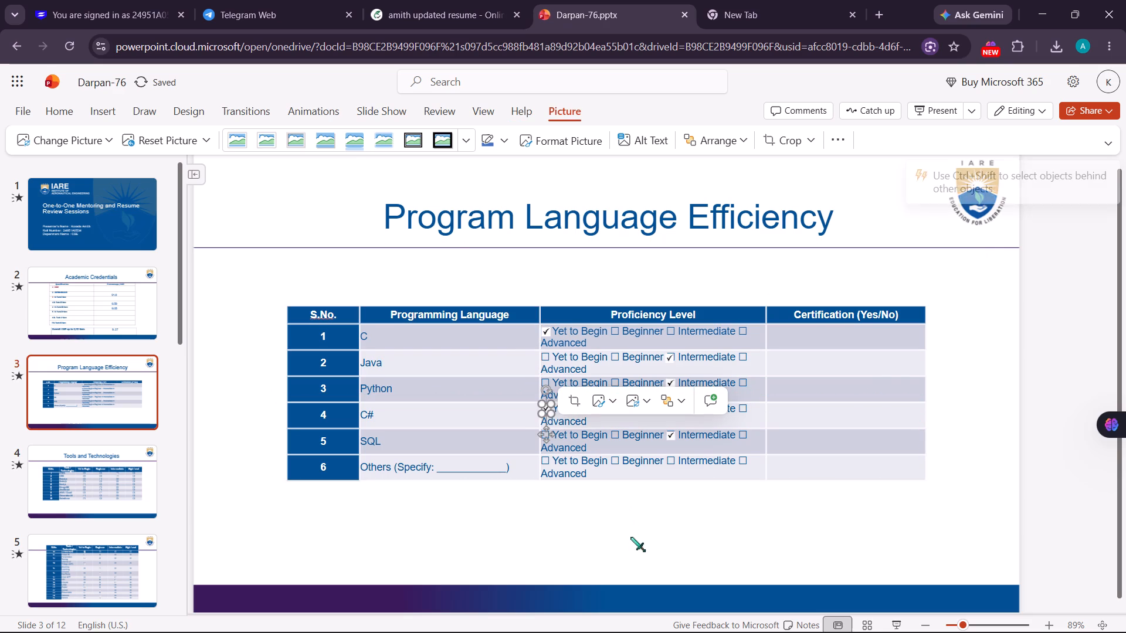
pyautogui.click(629, 537)
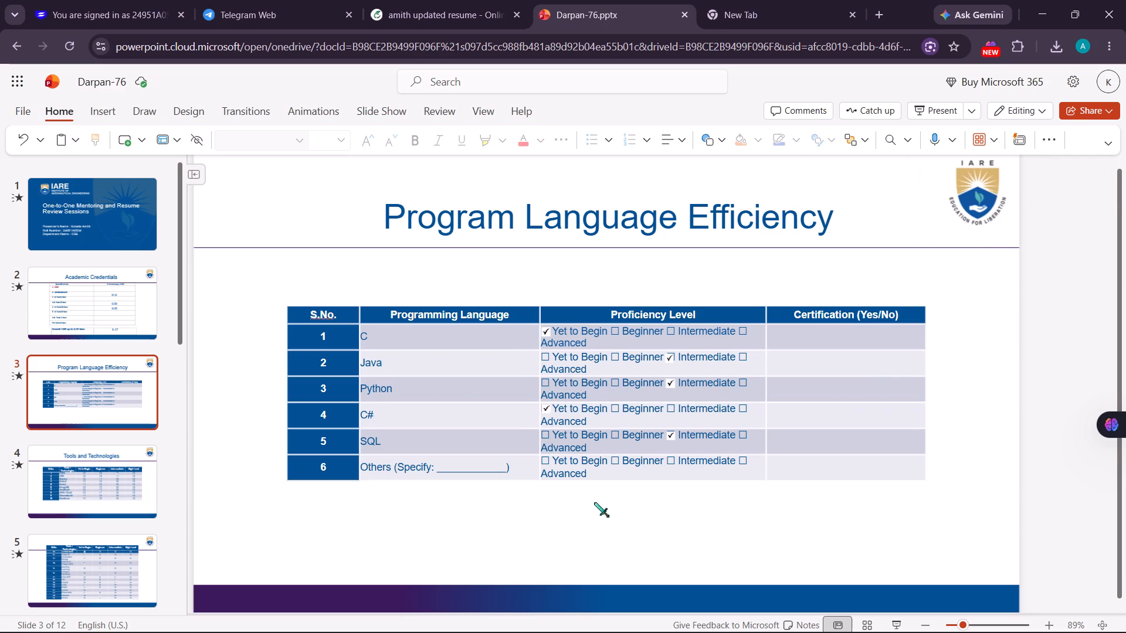
# On the Academic Credentials slide, move the 91.8 score box from the INTERMEDIATE row up into the CBSE row.
pyautogui.scroll(5, 595, 502)
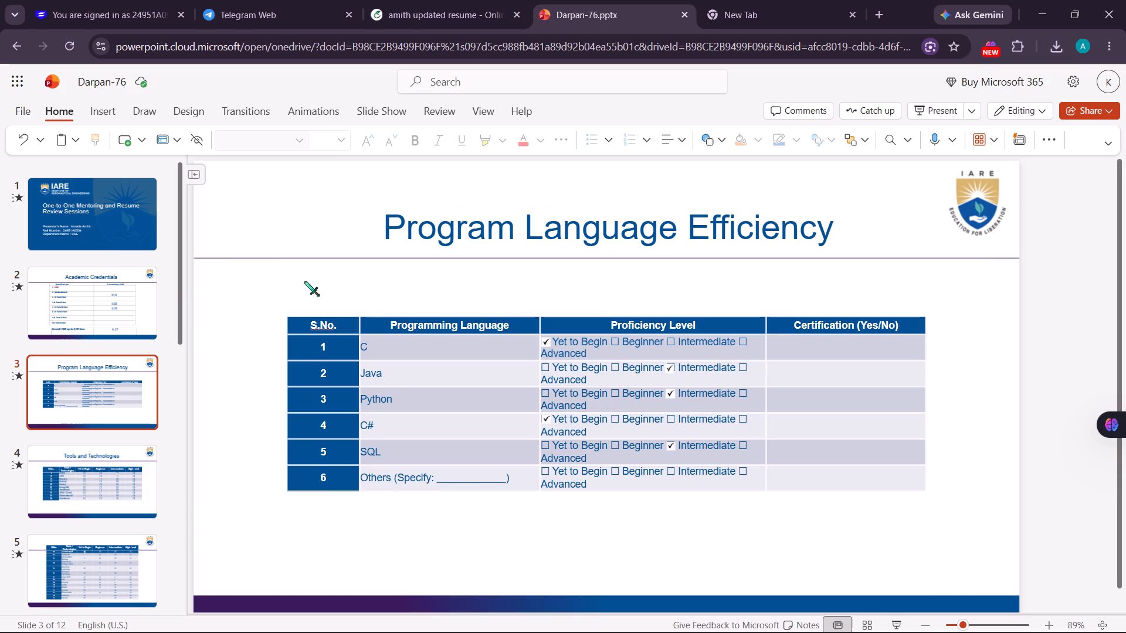
pyautogui.click(78, 288)
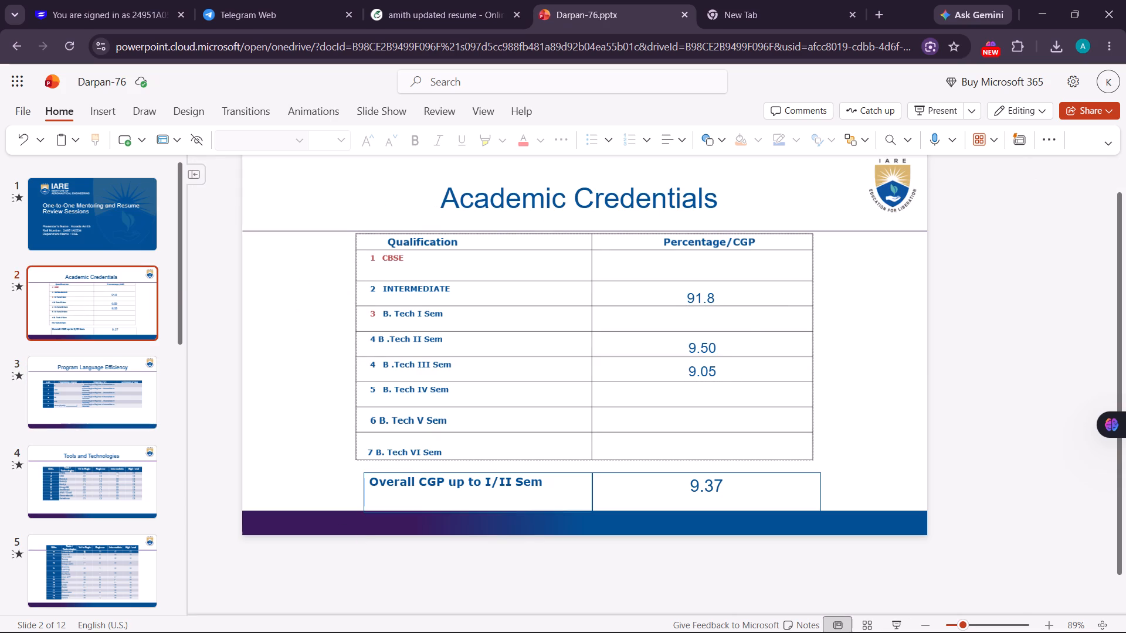
pyautogui.click(708, 269)
pyautogui.click(759, 332)
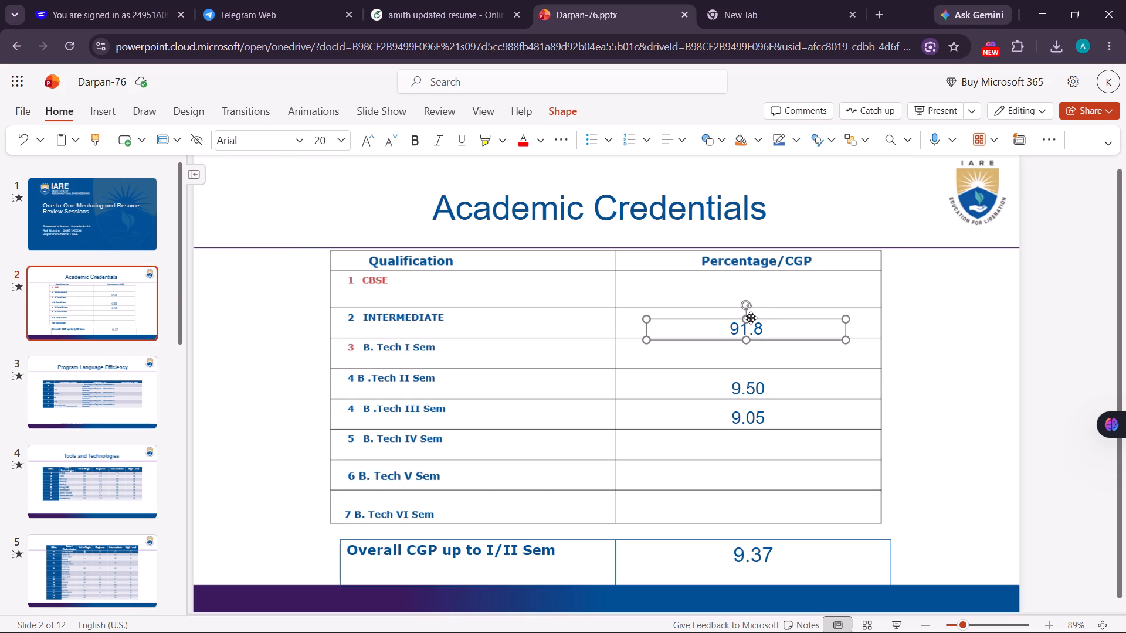
pyautogui.moveTo(751, 318); pyautogui.dragTo(748, 275)
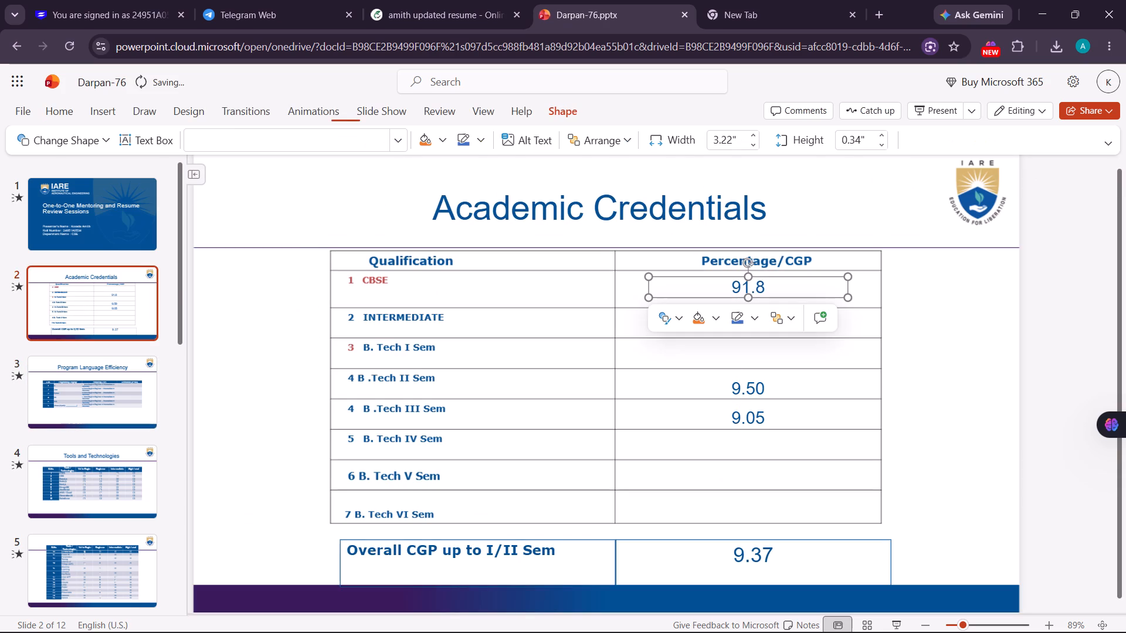
# Change the score in the CBSE row's Percentage/CGP text box to 72.5.
pyautogui.click(766, 285)
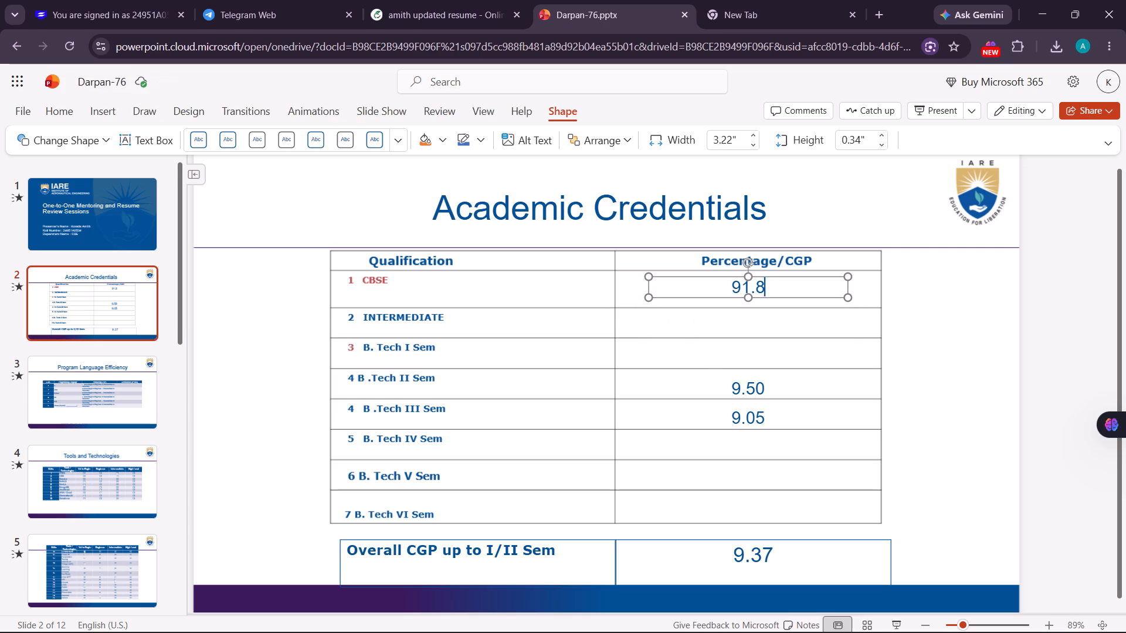
pyautogui.write('72.')
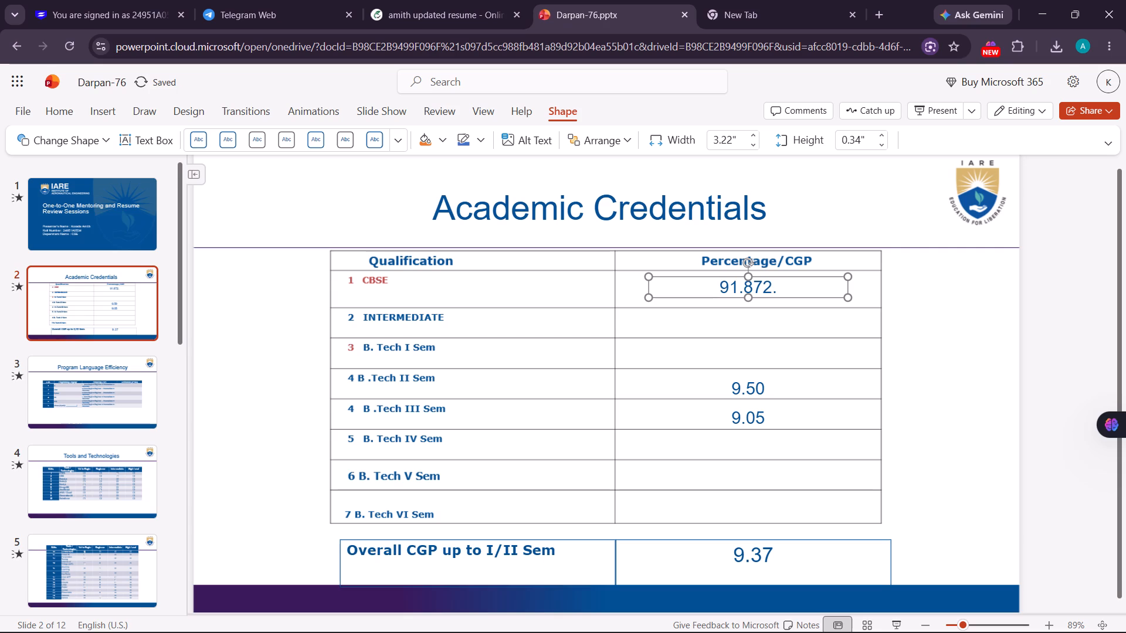
pyautogui.press('5')
pyautogui.press('Left')
pyautogui.press('Left')
pyautogui.press('Left')
pyautogui.press('Left')
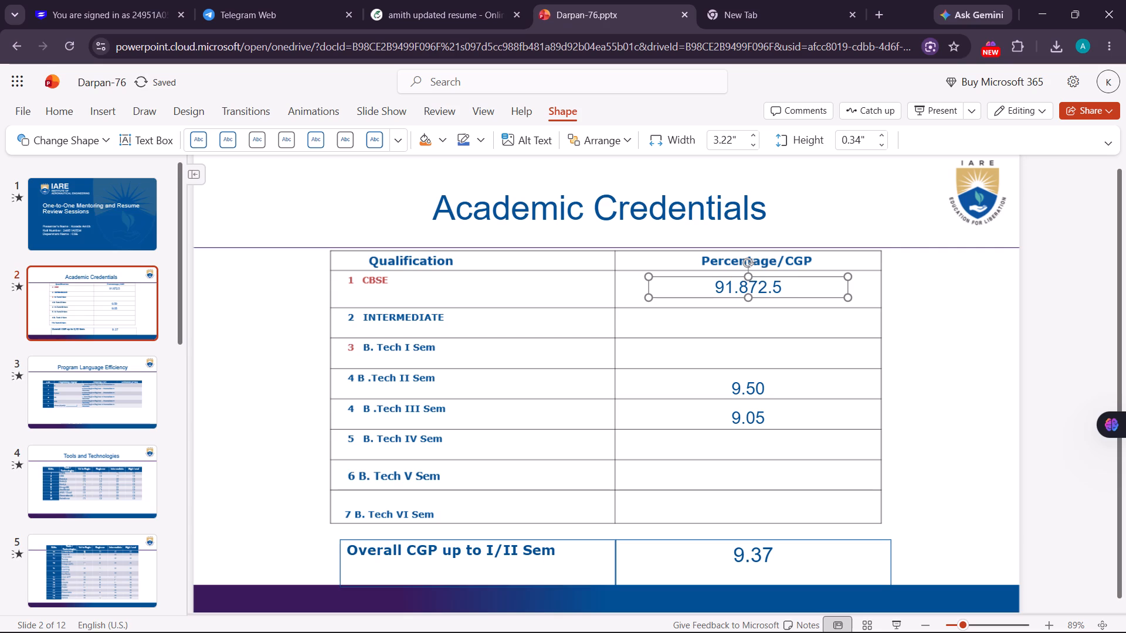
pyautogui.press('BackSpace')
pyautogui.press('BackSpace')
pyautogui.press('BackSpace')
pyautogui.press('BackSpace')
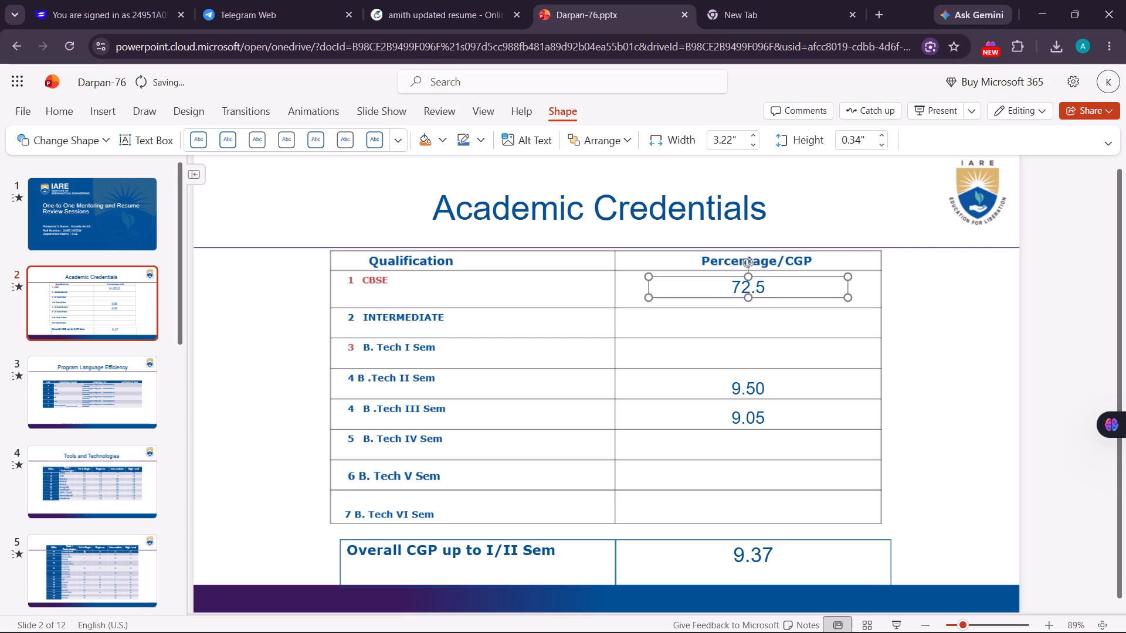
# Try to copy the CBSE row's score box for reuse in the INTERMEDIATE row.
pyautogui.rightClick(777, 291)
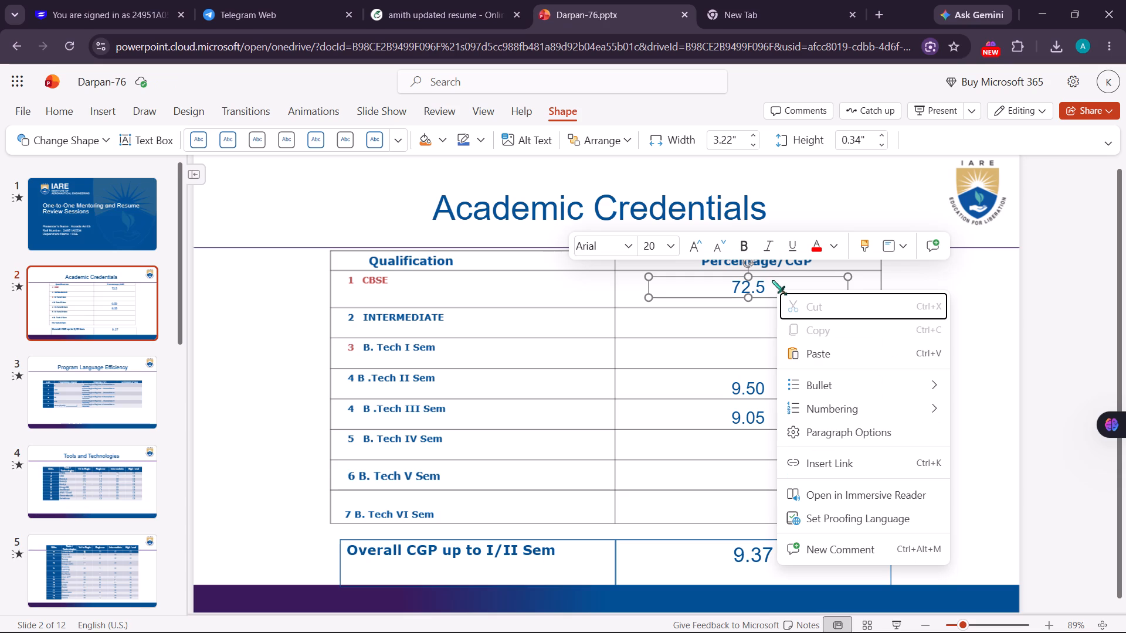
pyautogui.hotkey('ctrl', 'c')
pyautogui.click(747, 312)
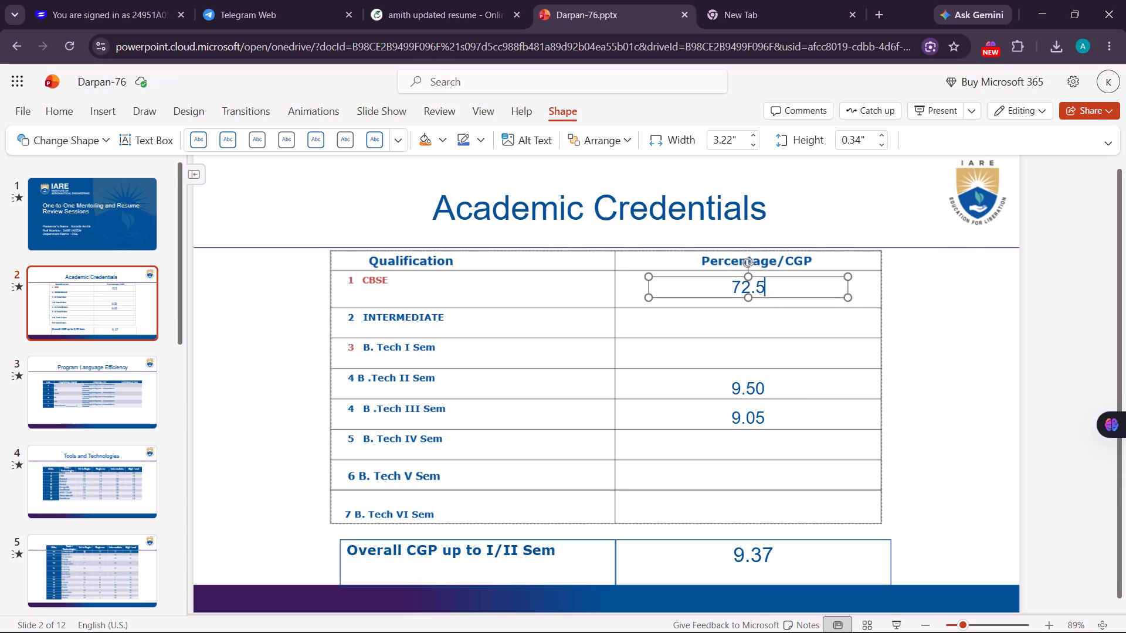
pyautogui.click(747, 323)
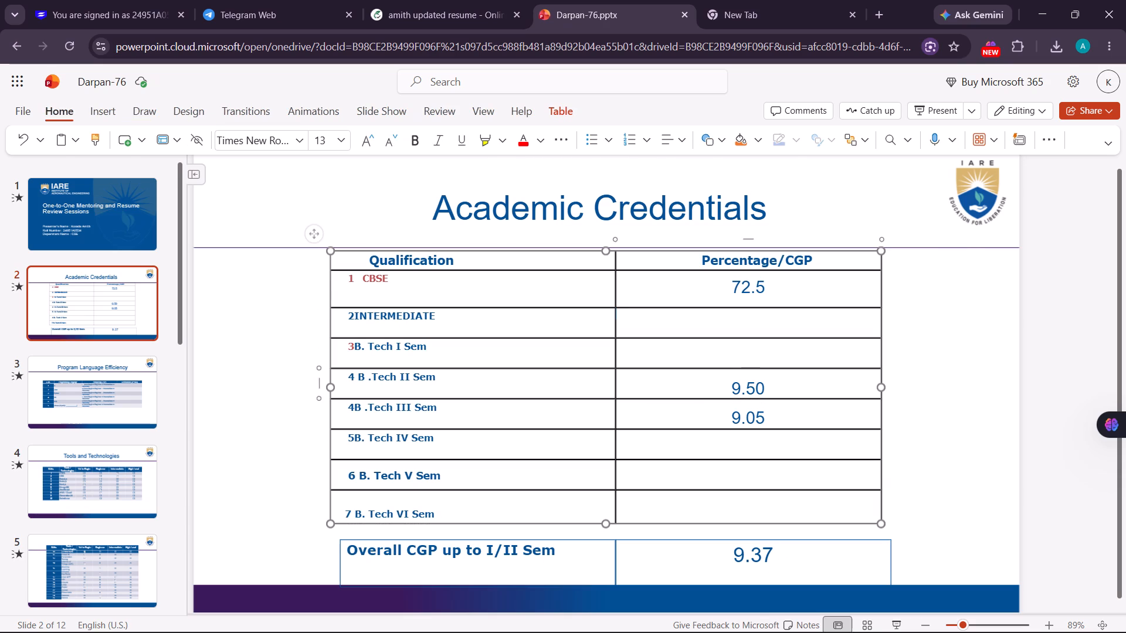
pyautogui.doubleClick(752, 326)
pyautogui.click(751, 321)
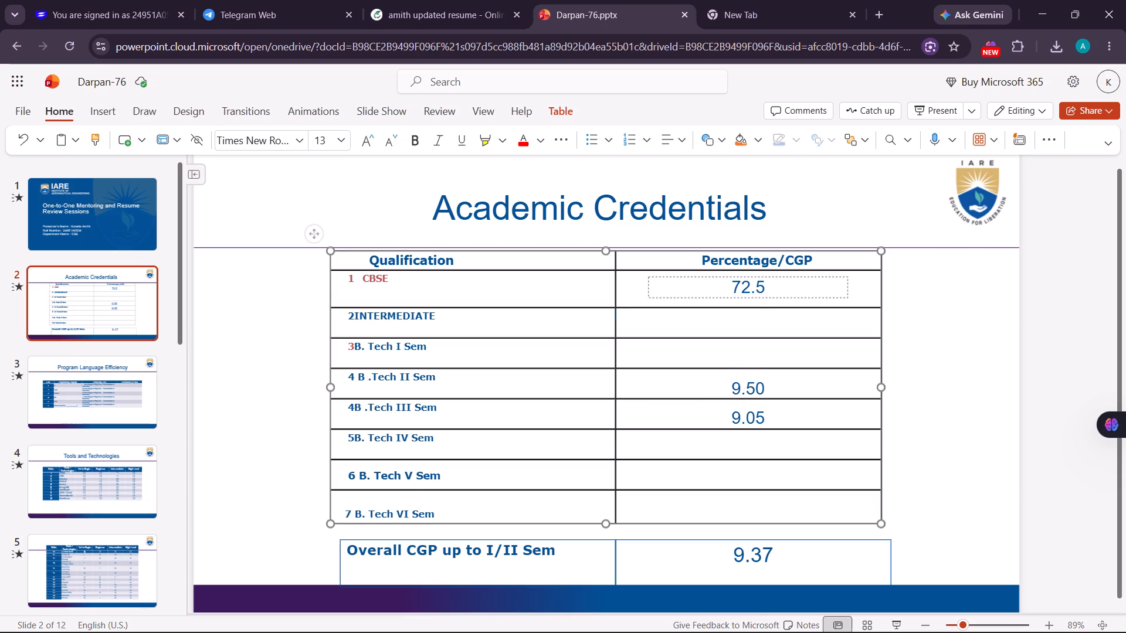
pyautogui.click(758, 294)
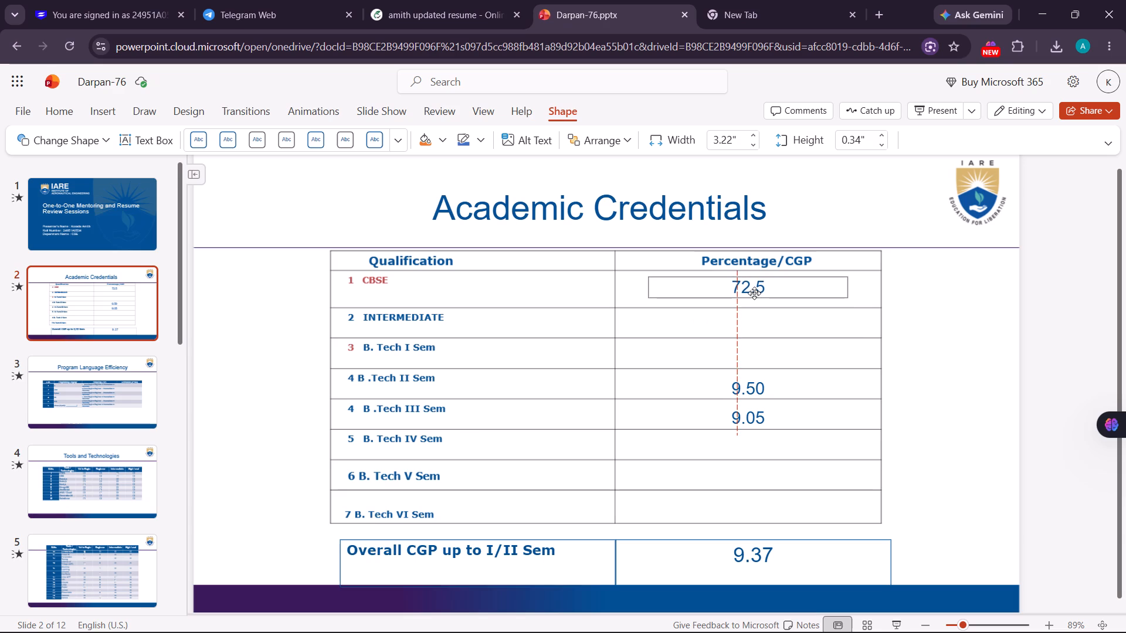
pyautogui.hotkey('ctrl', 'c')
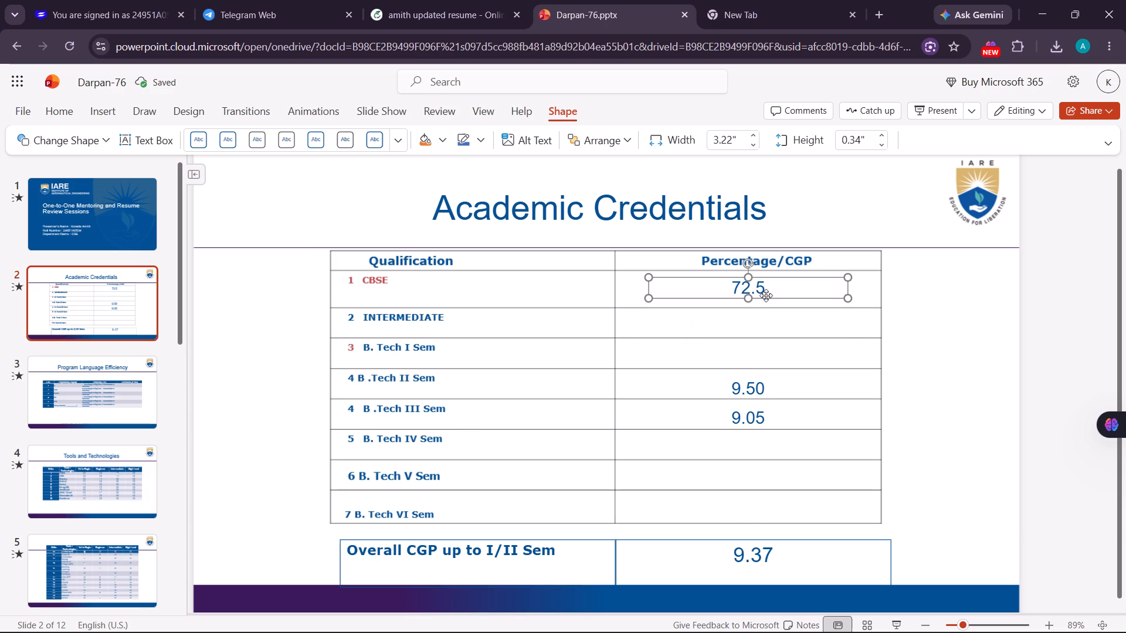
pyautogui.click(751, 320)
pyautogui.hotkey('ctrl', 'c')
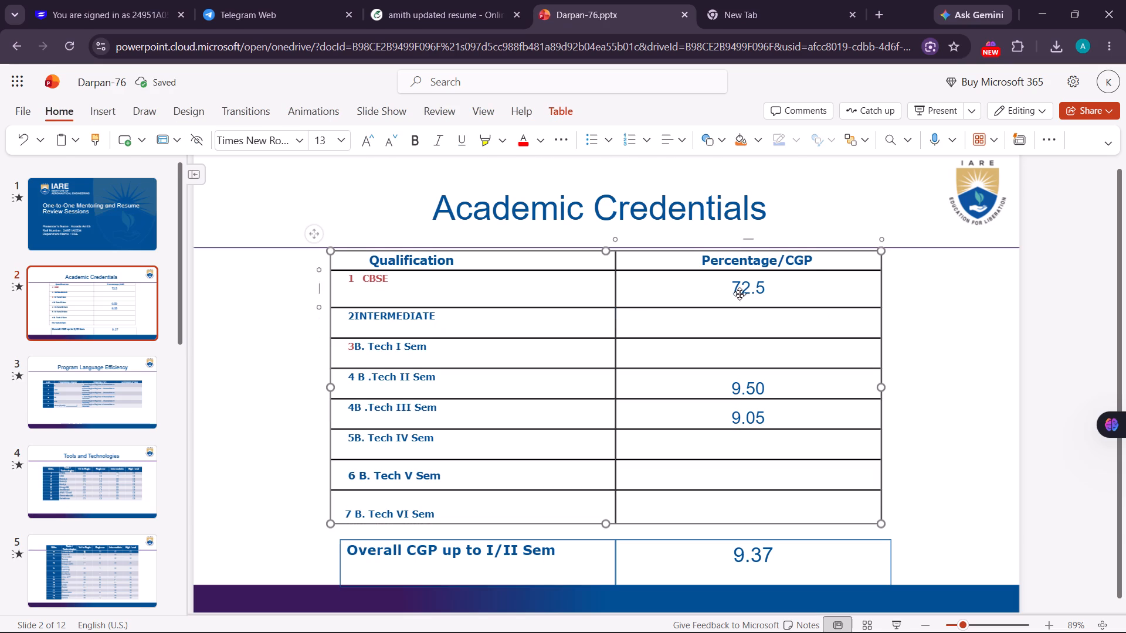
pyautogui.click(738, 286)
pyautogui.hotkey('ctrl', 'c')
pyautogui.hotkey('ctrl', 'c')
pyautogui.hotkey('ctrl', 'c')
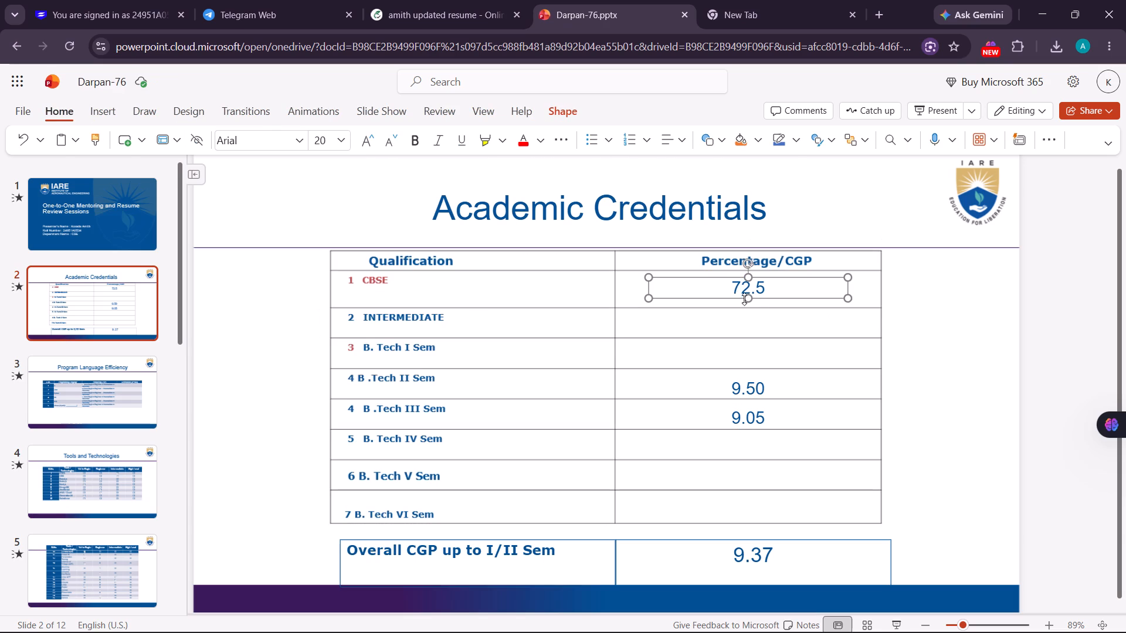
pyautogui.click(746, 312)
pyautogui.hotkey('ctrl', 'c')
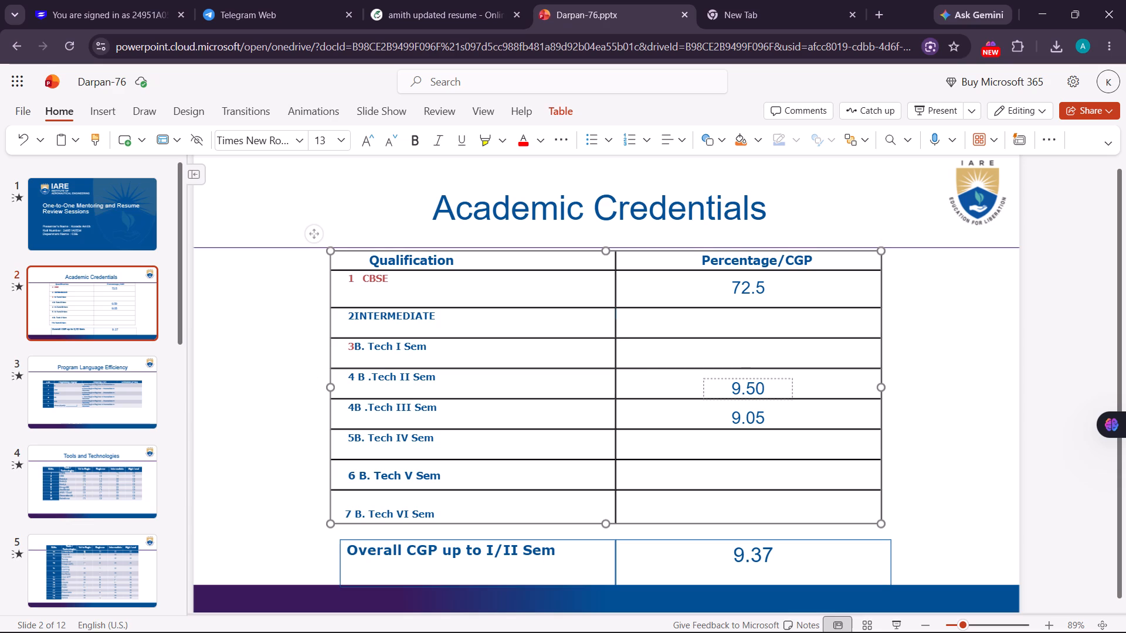
# Move the 9.50 score box from the B.Tech II Sem row up into the INTERMEDIATE row.
pyautogui.click(748, 390)
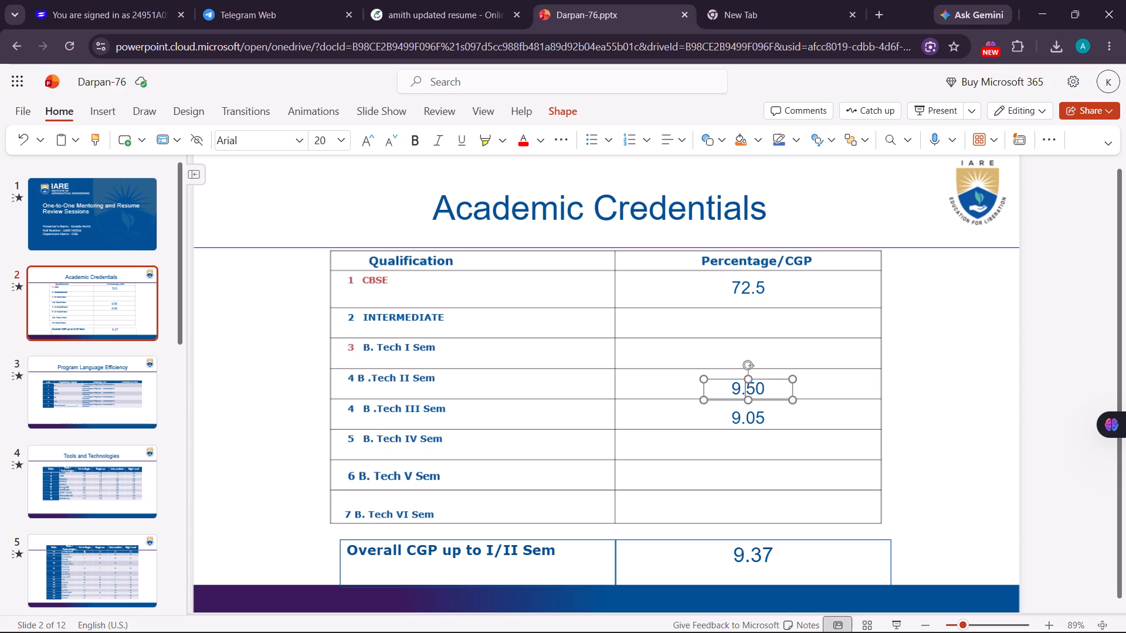
pyautogui.moveTo(750, 395); pyautogui.dragTo(756, 344)
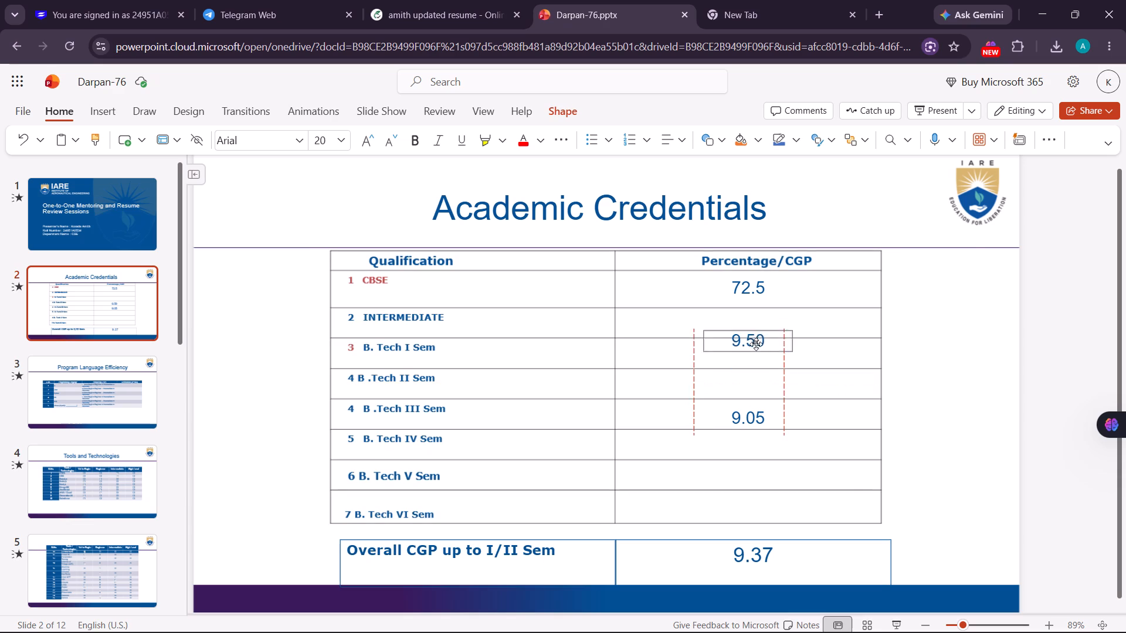
pyautogui.moveTo(756, 344); pyautogui.dragTo(753, 331)
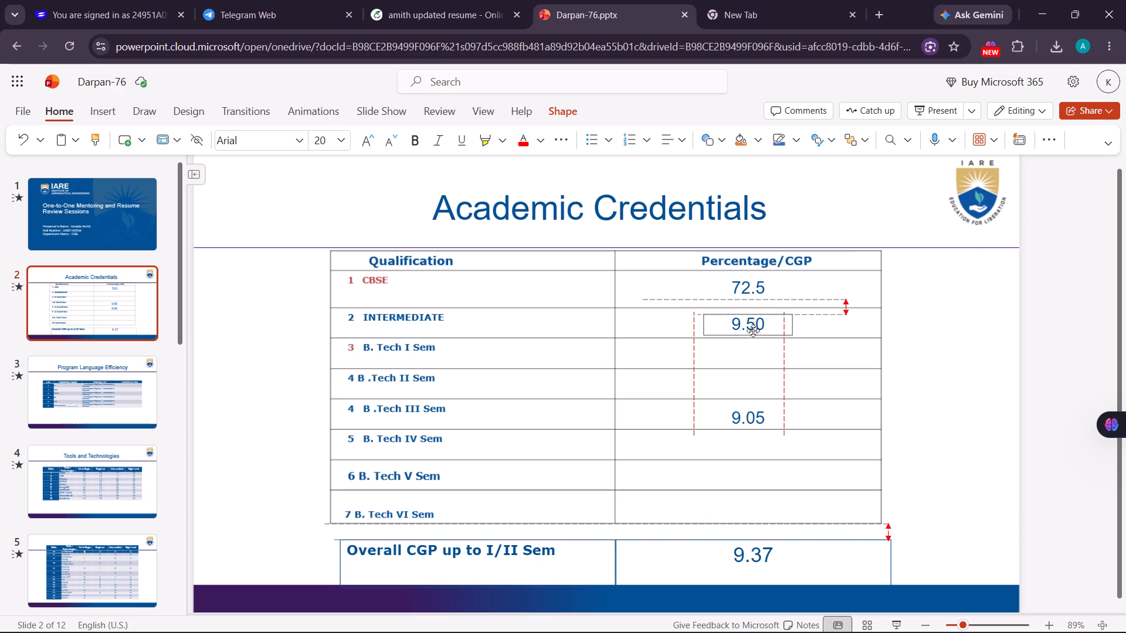
pyautogui.moveTo(753, 331); pyautogui.dragTo(754, 328)
# Change the score in the INTERMEDIATE row's text box to 91.8.
pyautogui.click(763, 324)
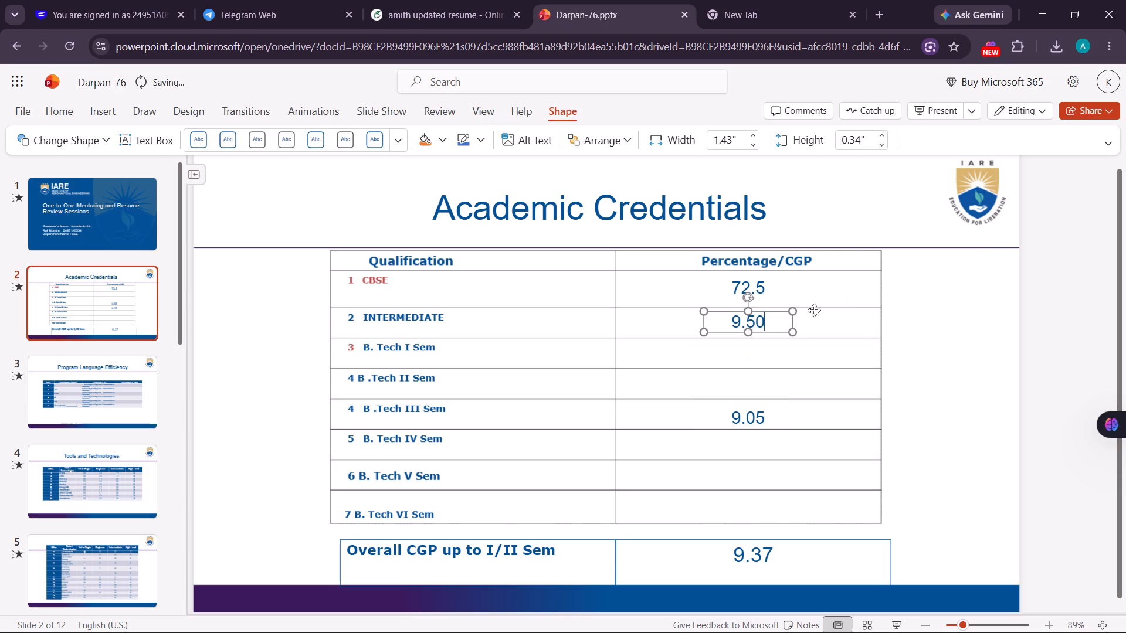
pyautogui.press('Left')
pyautogui.press('Left')
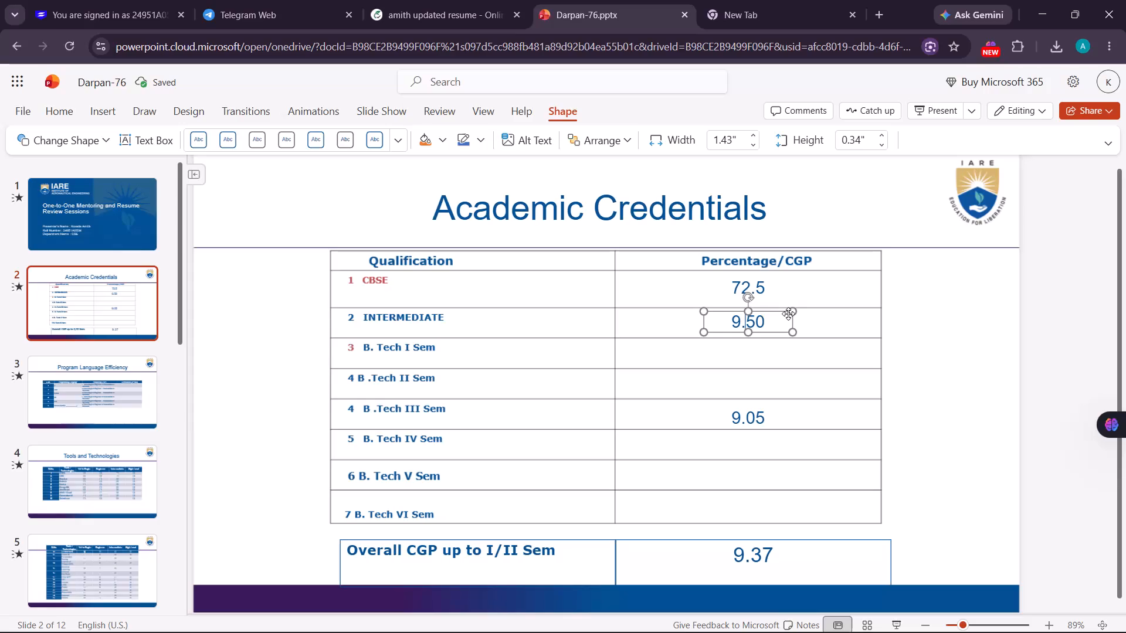
pyautogui.press('1')
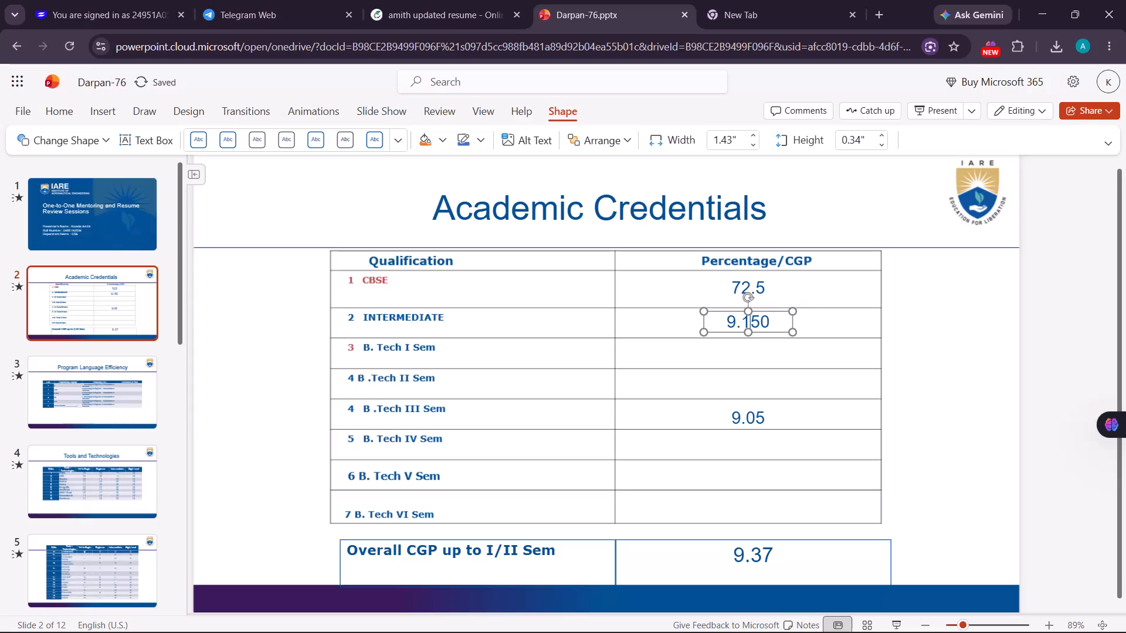
pyautogui.press('Left')
pyautogui.press('Left')
pyautogui.press('1')
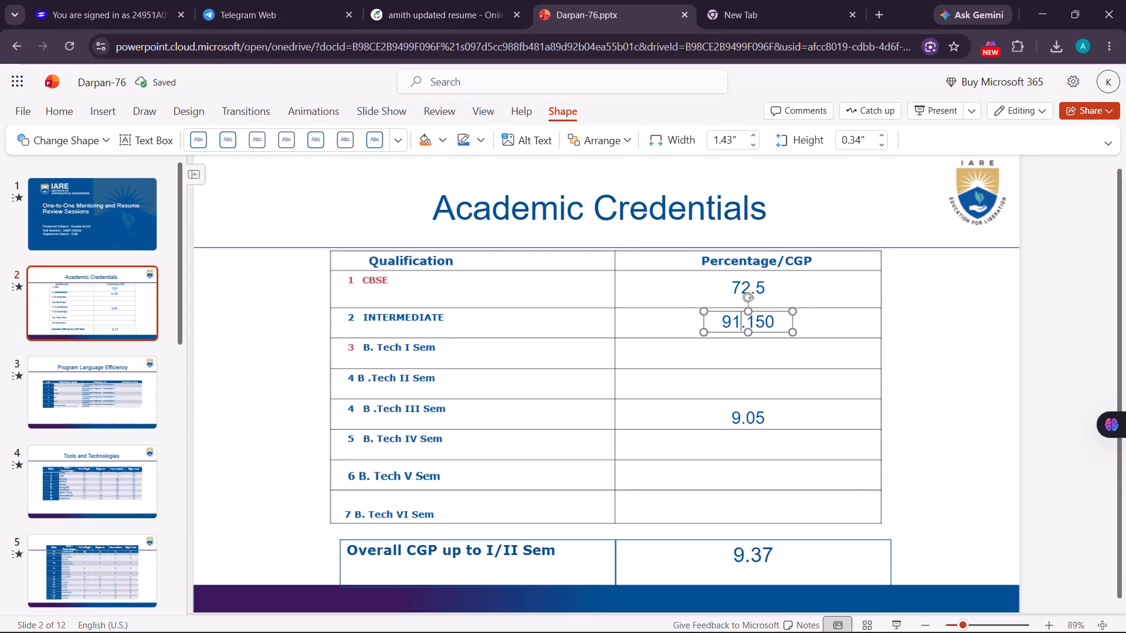
pyautogui.press('Right')
pyautogui.press('Right')
pyautogui.press('Right')
pyautogui.press('Right')
pyautogui.press('BackSpace')
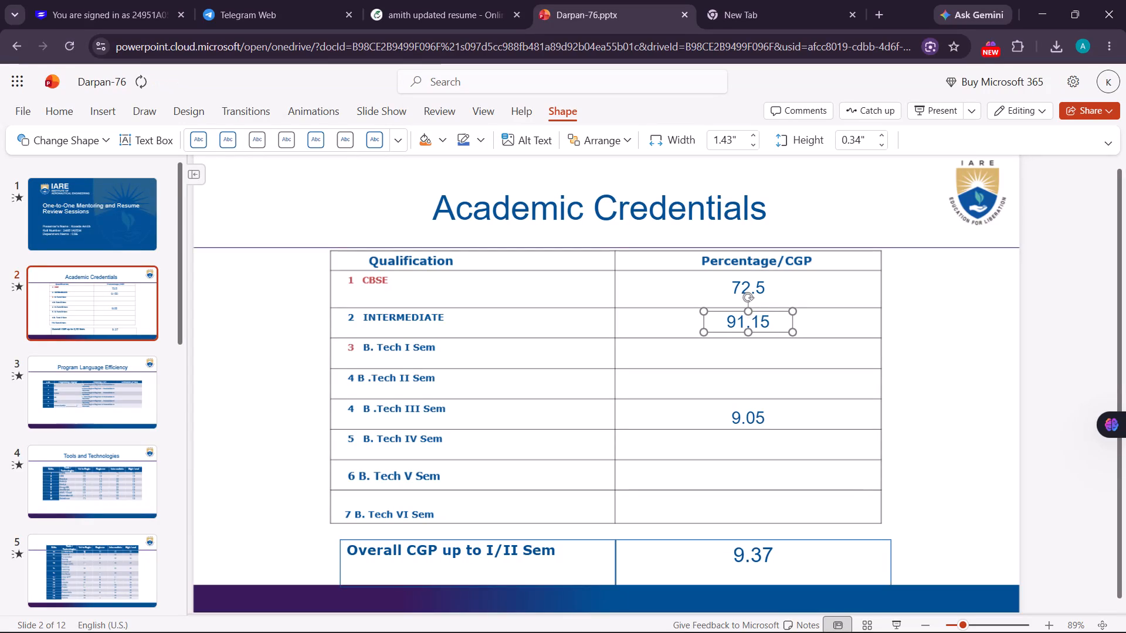
pyautogui.press('BackSpace')
pyautogui.press('BackSpace')
pyautogui.press('5')
pyautogui.press('BackSpace')
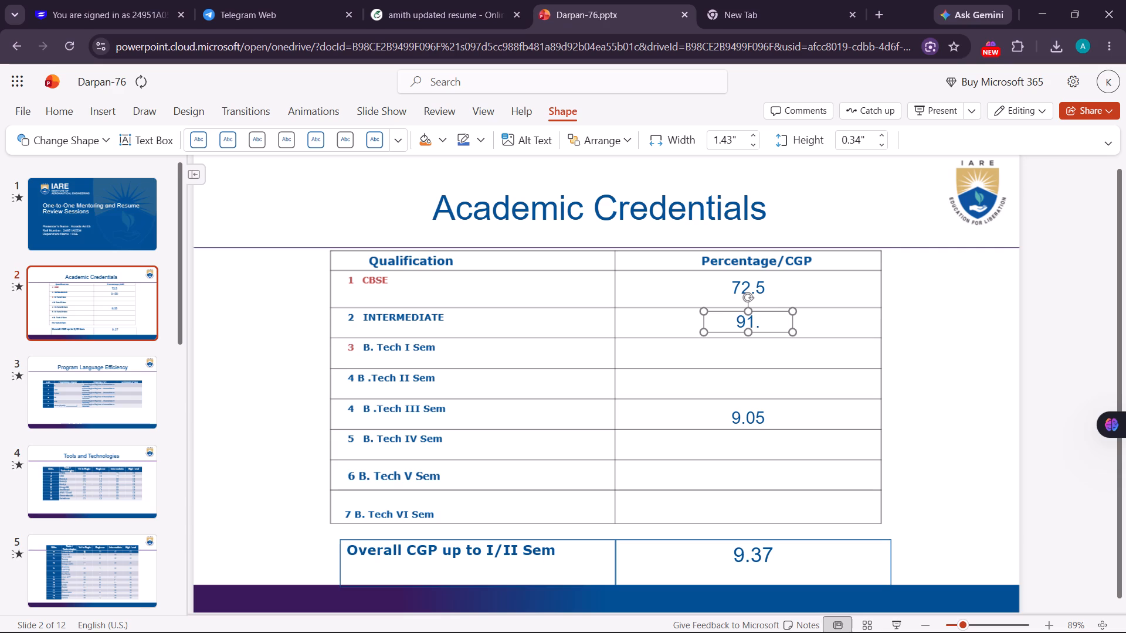
pyautogui.press('8')
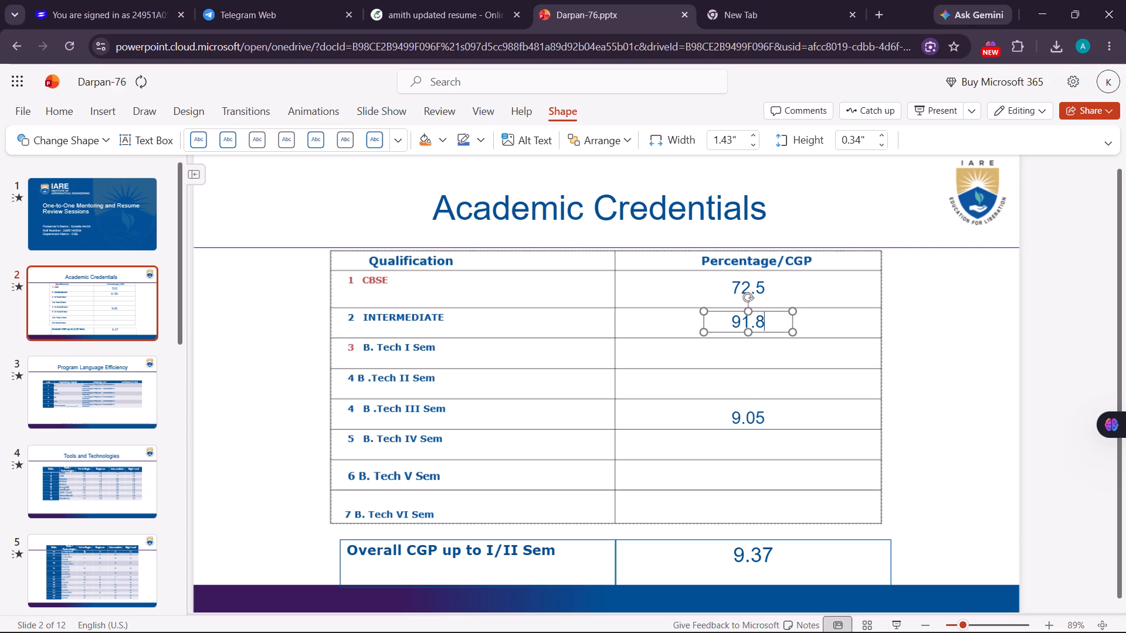
# Move the 9.05 score box from the B.Tech III Sem row up into the B.Tech I Sem row.
pyautogui.click(754, 418)
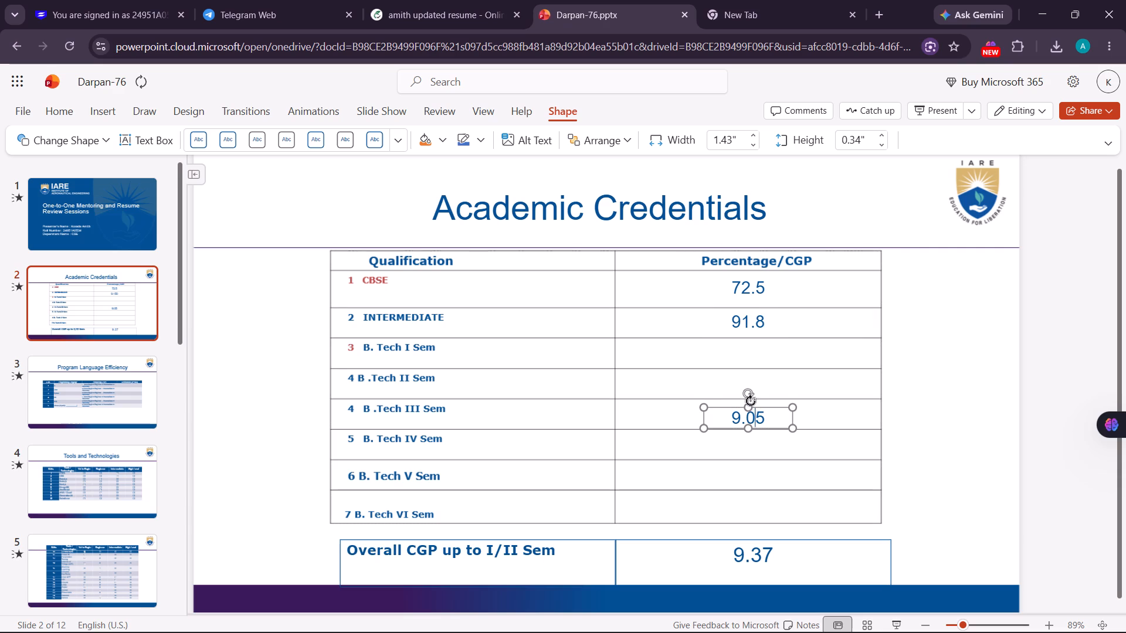
pyautogui.click(749, 434)
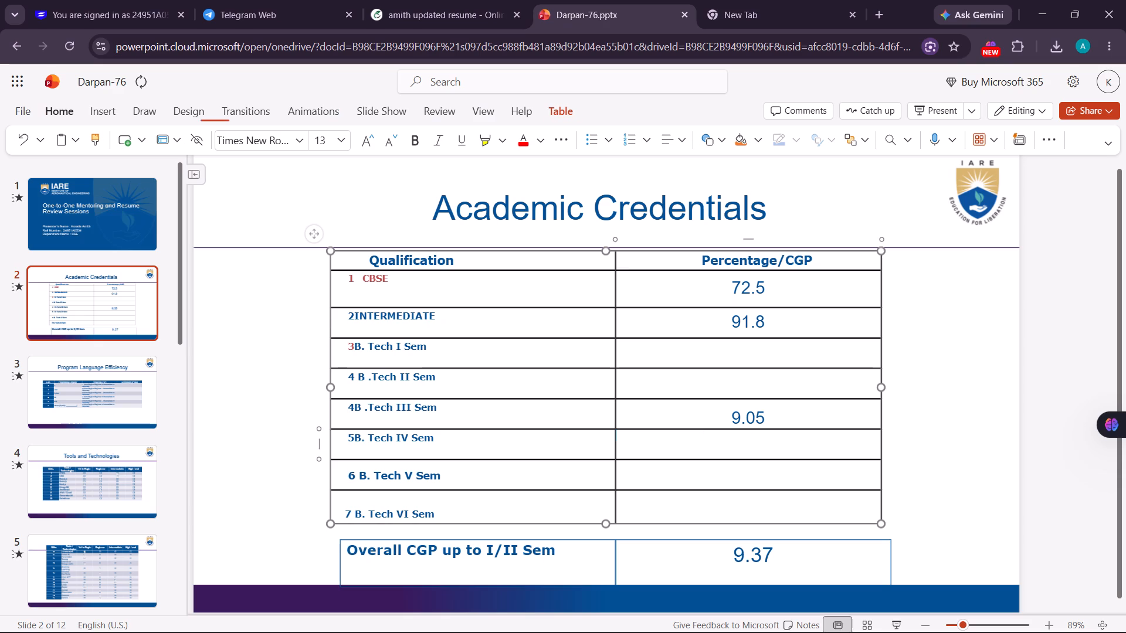
pyautogui.moveTo(749, 426); pyautogui.dragTo(751, 391)
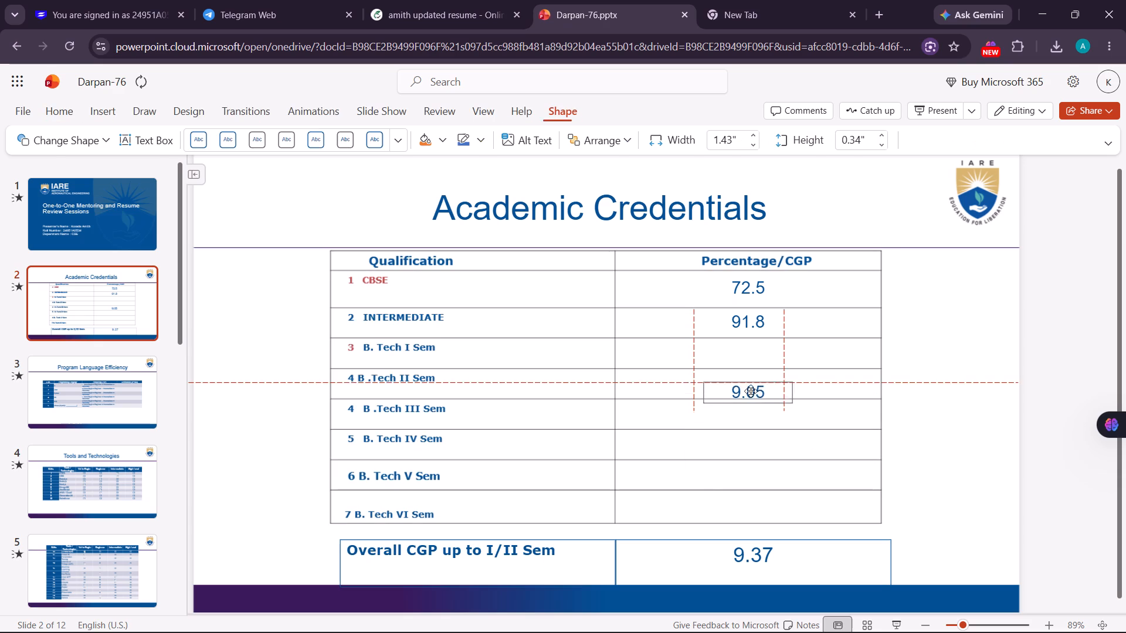
pyautogui.moveTo(751, 391); pyautogui.dragTo(753, 362)
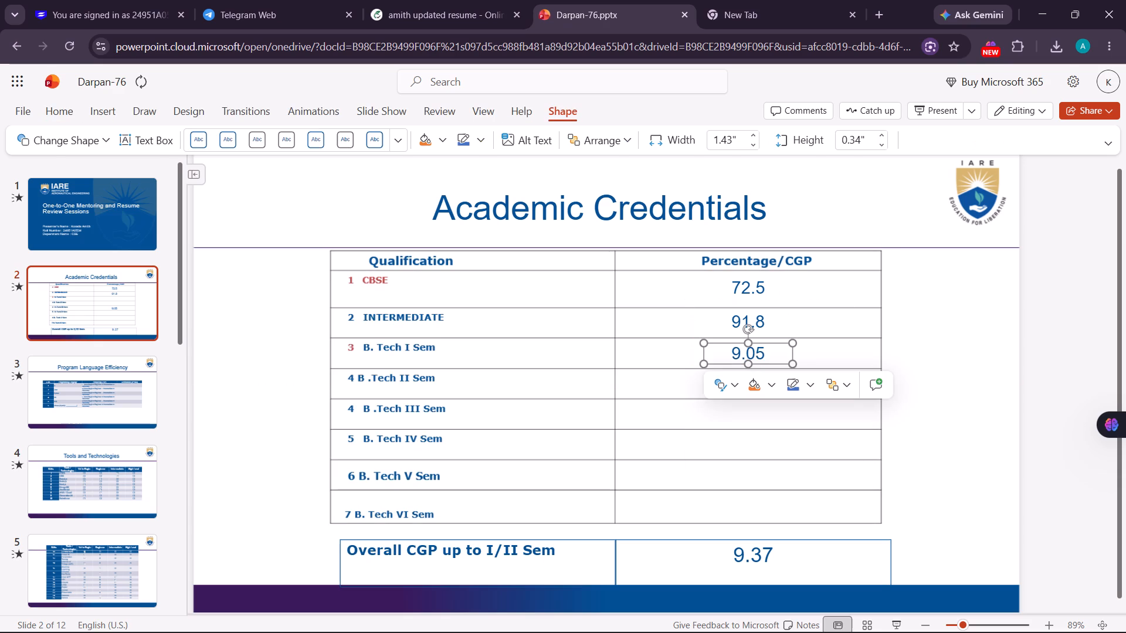
# Change the score in the B.Tech I Sem row's text box to 8.2.
pyautogui.click(758, 358)
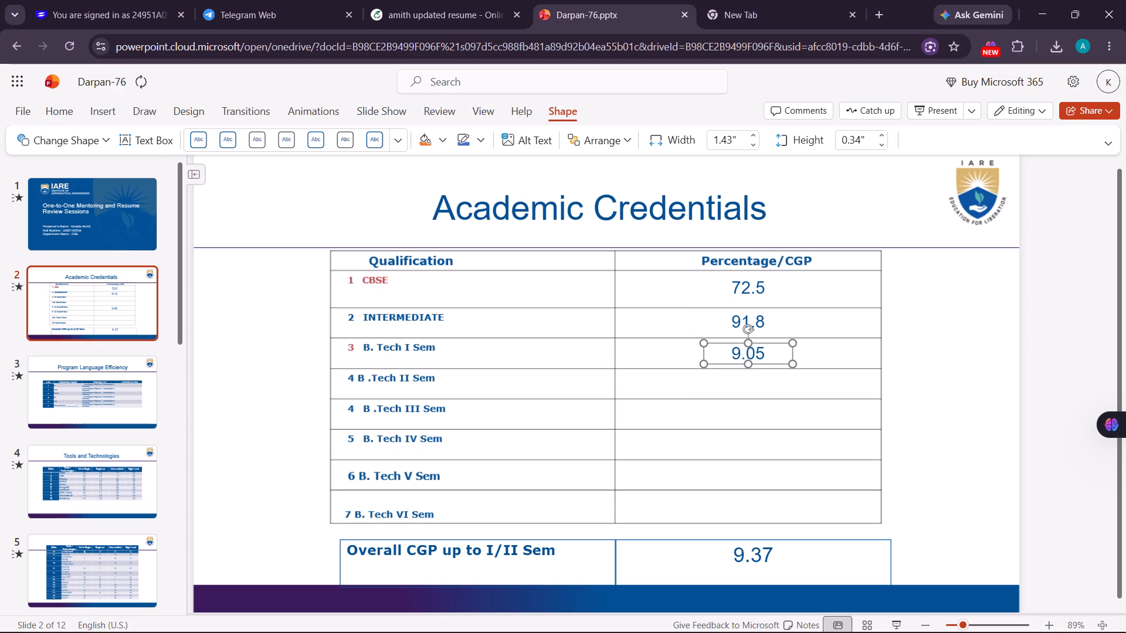
pyautogui.press('Left')
pyautogui.press('Left')
pyautogui.press('BackSpace')
pyautogui.press('8')
pyautogui.press('Right')
pyautogui.press('2')
pyautogui.press('Right')
pyautogui.press('Right')
pyautogui.press('BackSpace')
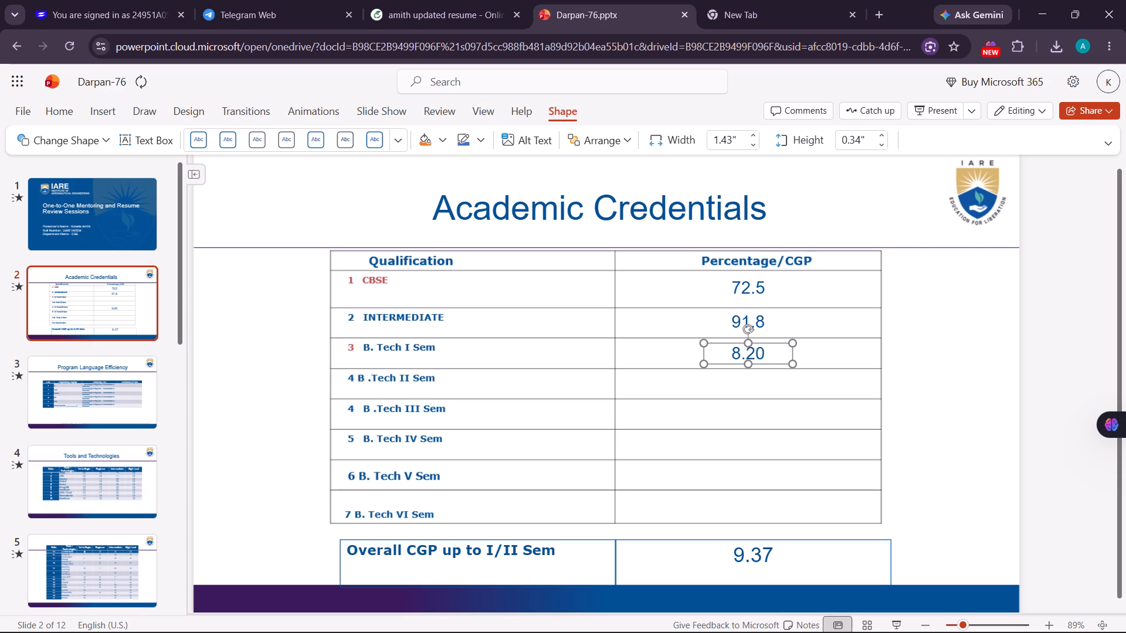
pyautogui.press('BackSpace')
pyautogui.click(813, 346)
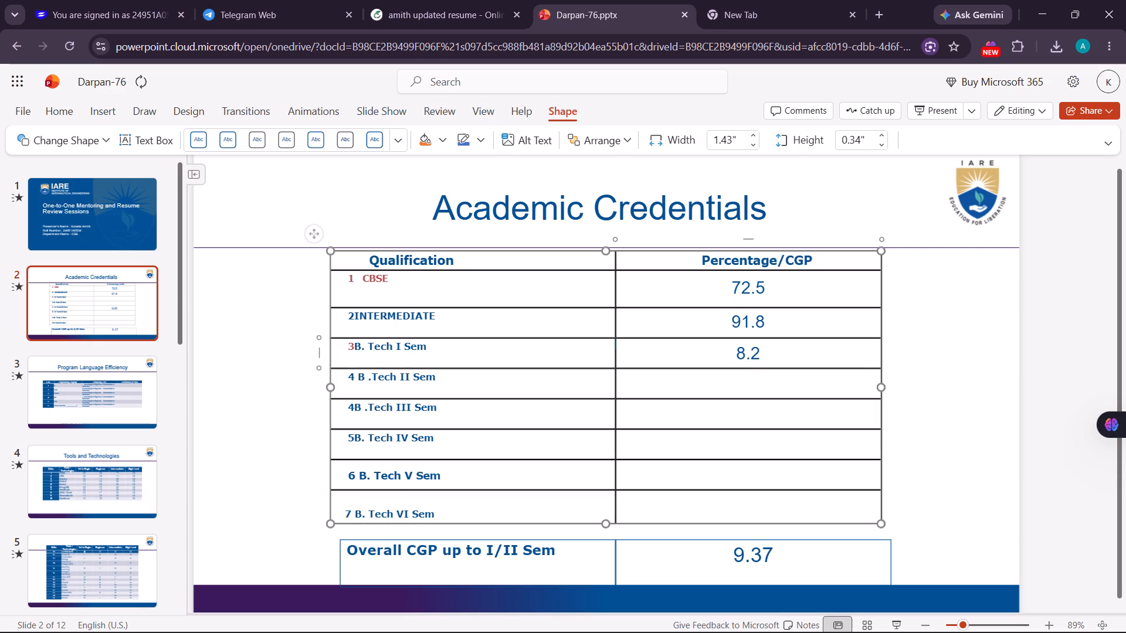
# Set the Overall CGP up to I/II Sem value in the bottom table to 8.11.
pyautogui.click(759, 554)
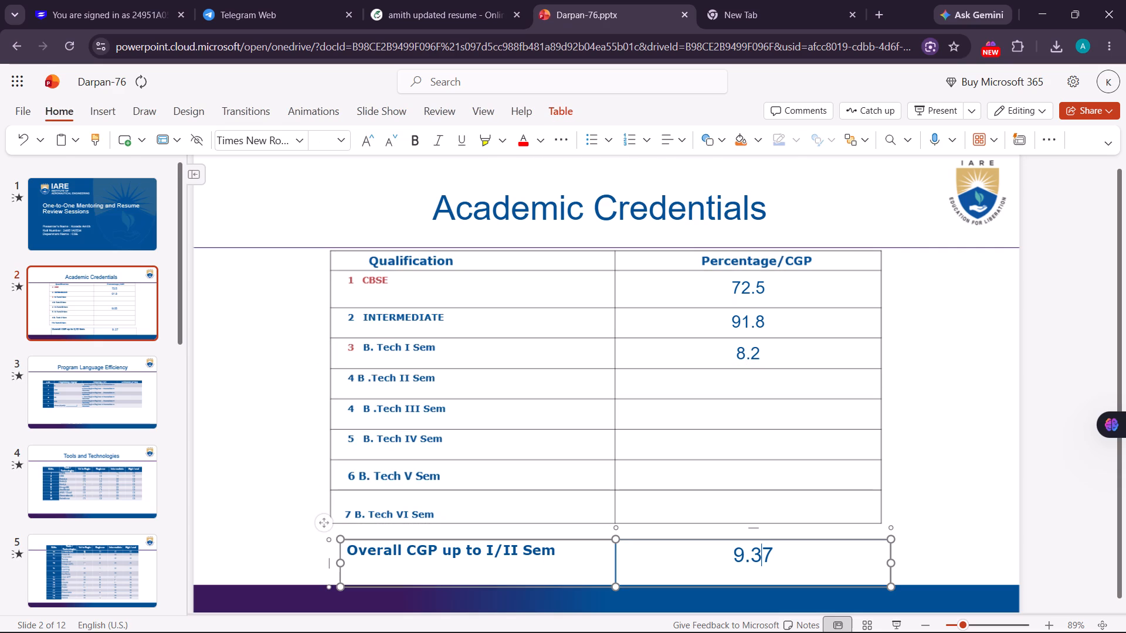
pyautogui.click(782, 556)
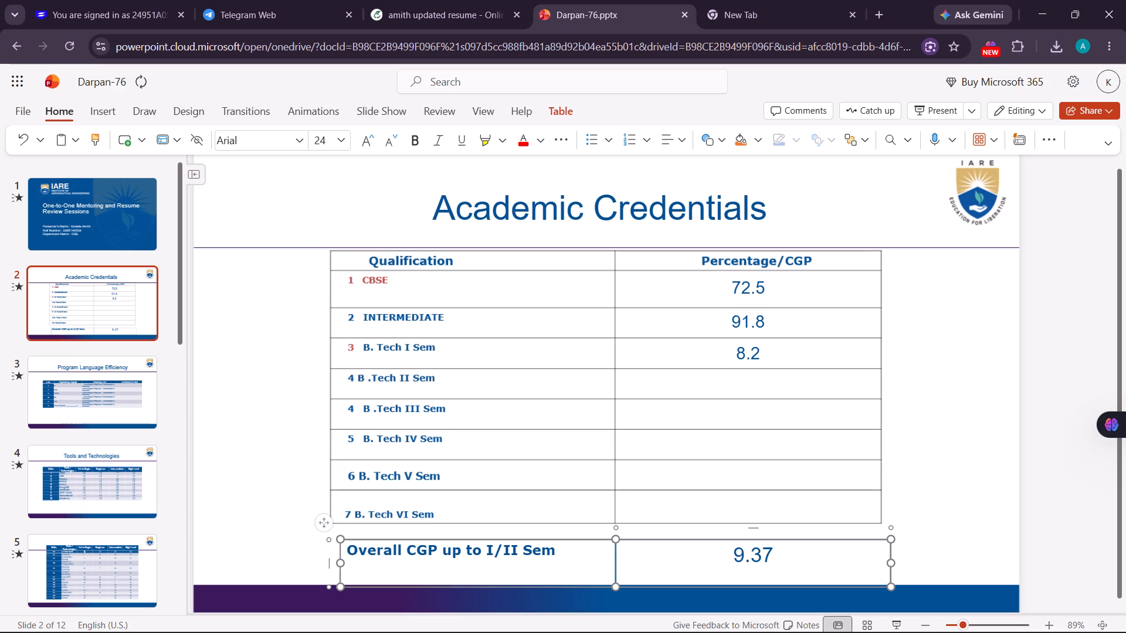
pyautogui.press('BackSpace')
pyautogui.press('BackSpace')
pyautogui.press('BackSpace')
pyautogui.press('BackSpace')
pyautogui.press('8')
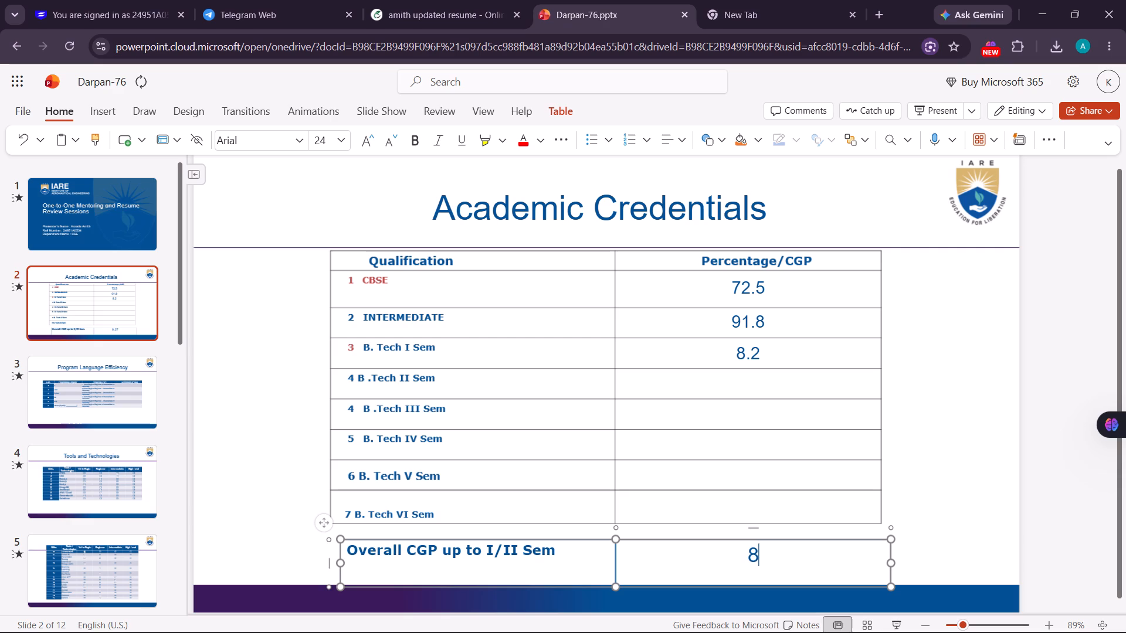
pyautogui.press('.')
pyautogui.write('11')
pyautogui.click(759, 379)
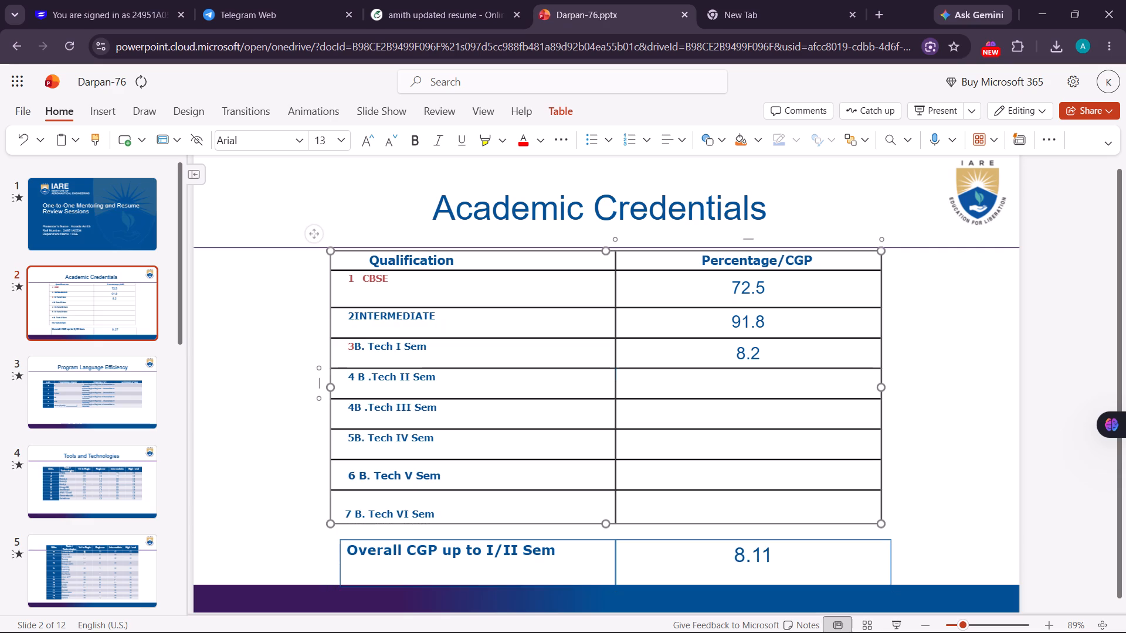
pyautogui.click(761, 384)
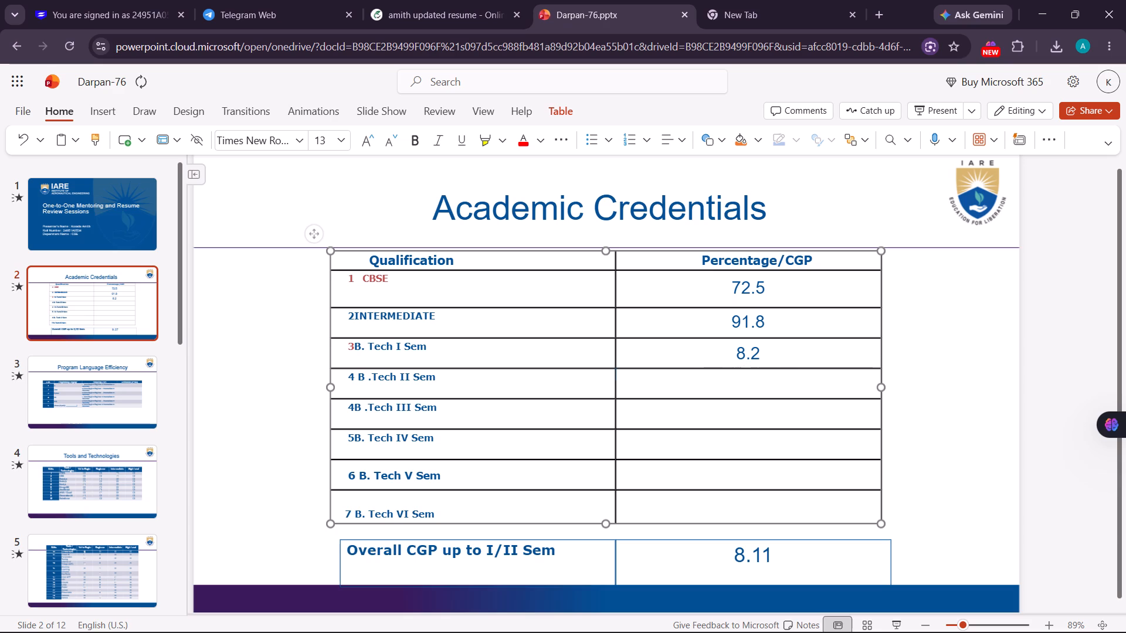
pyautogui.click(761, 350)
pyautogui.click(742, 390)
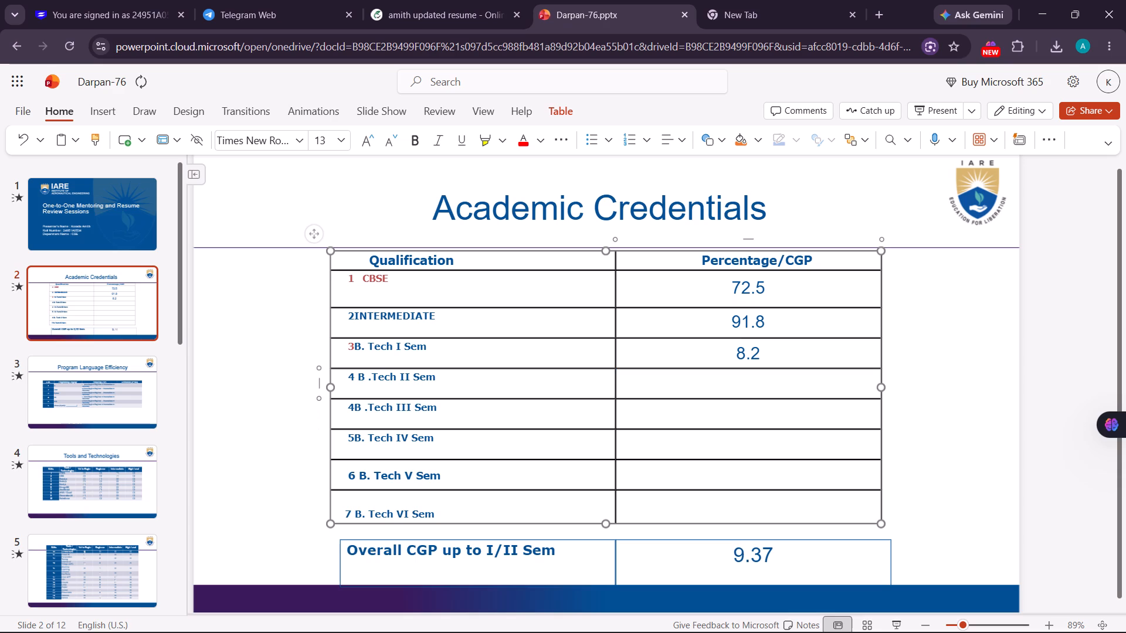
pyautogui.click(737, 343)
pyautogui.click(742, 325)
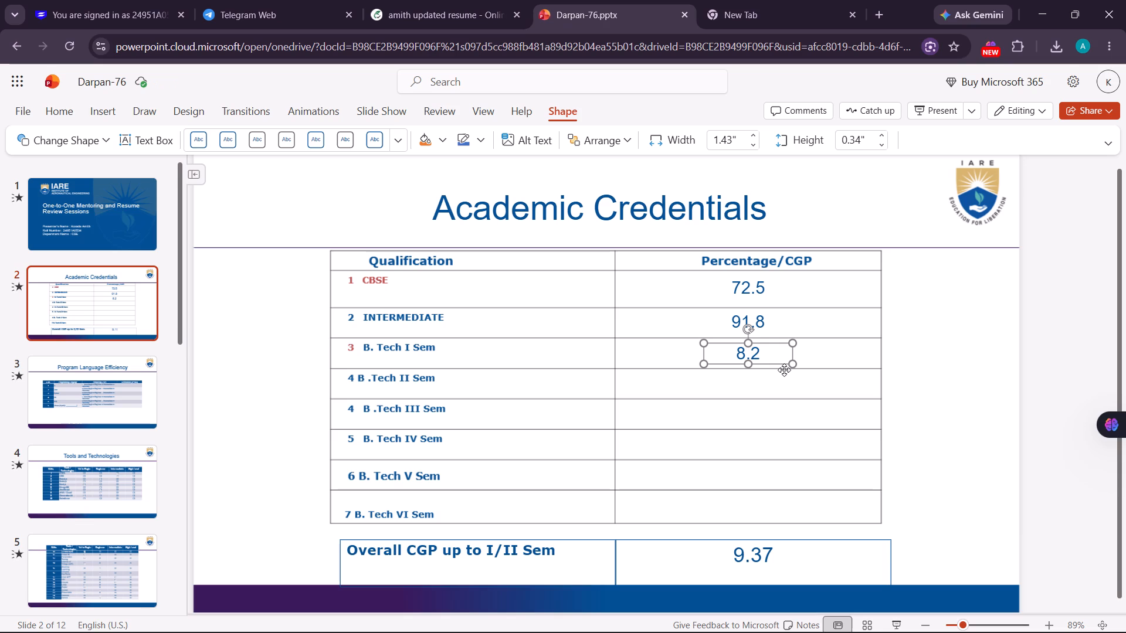
# Insert a text box about 1.57" wide in the B.Tech II Sem row's Percentage/CGP cell and enter 8.45.
pyautogui.click(101, 113)
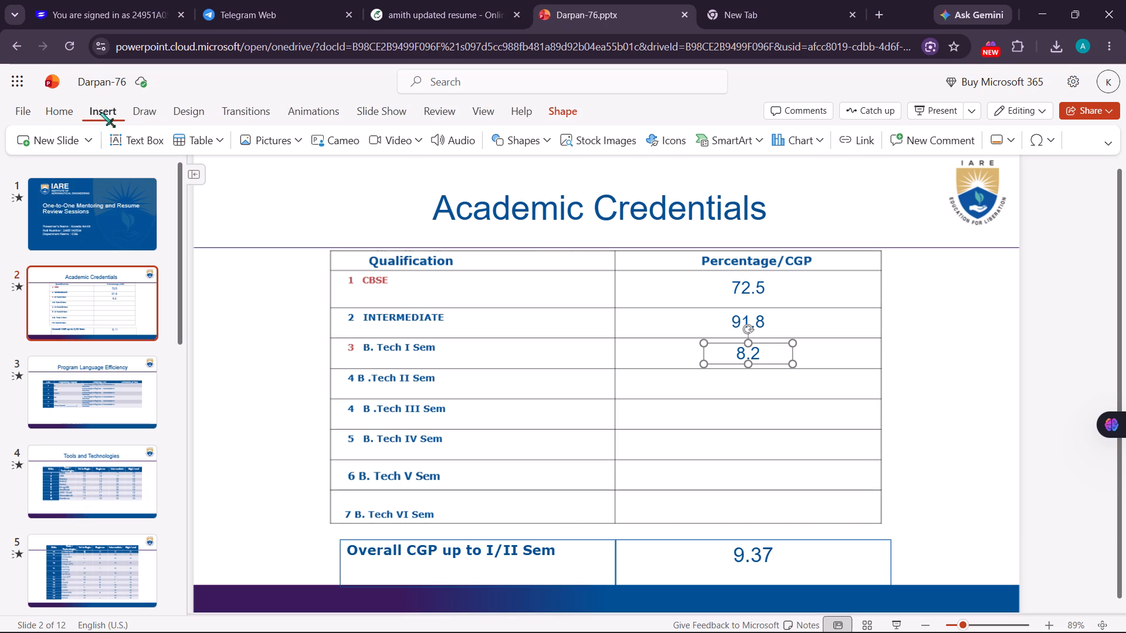
pyautogui.click(142, 134)
pyautogui.moveTo(700, 373); pyautogui.dragTo(798, 395)
pyautogui.click(752, 382)
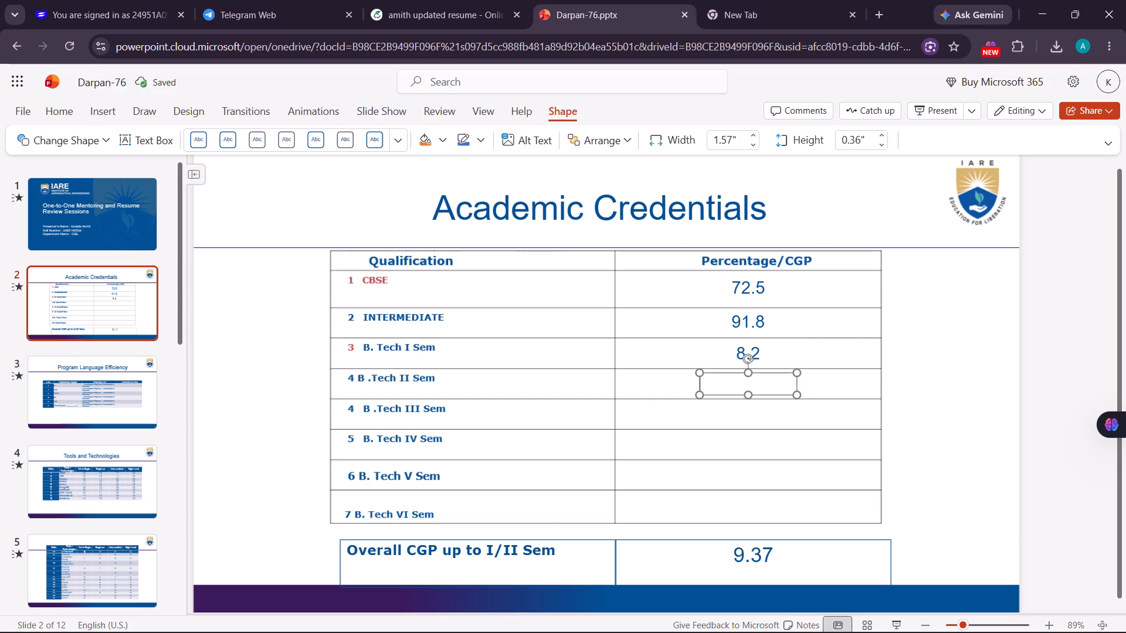
pyautogui.click(753, 383)
pyautogui.write('8.45')
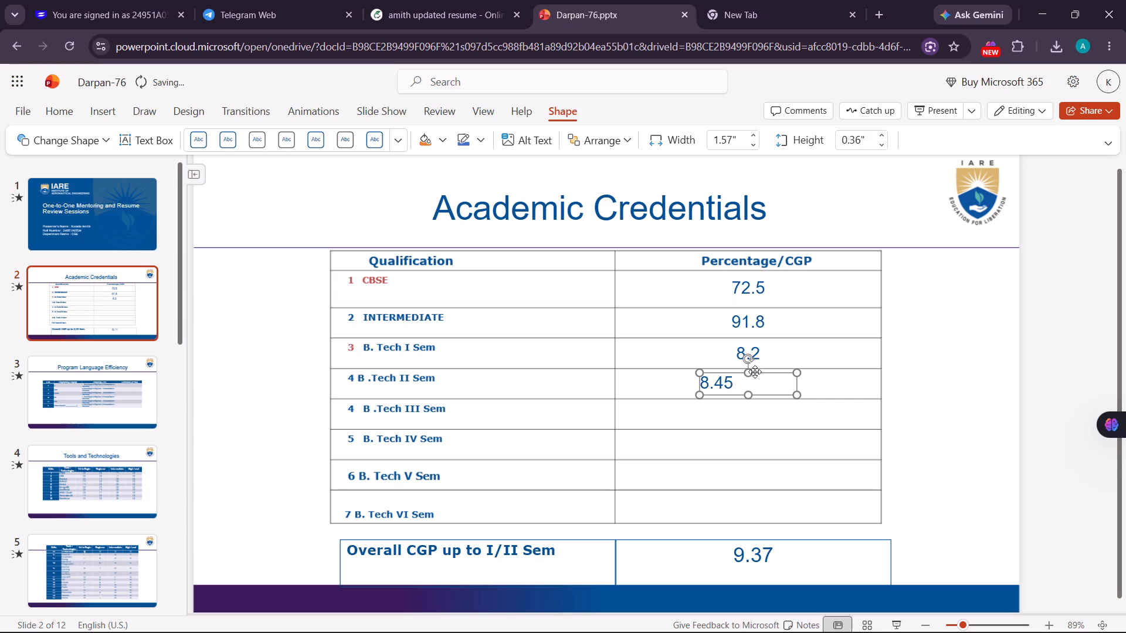
# Reposition the 8.45 text box in the B.Tech II Sem row so it sits beneath the 8.2 score.
pyautogui.moveTo(755, 372); pyautogui.dragTo(785, 372)
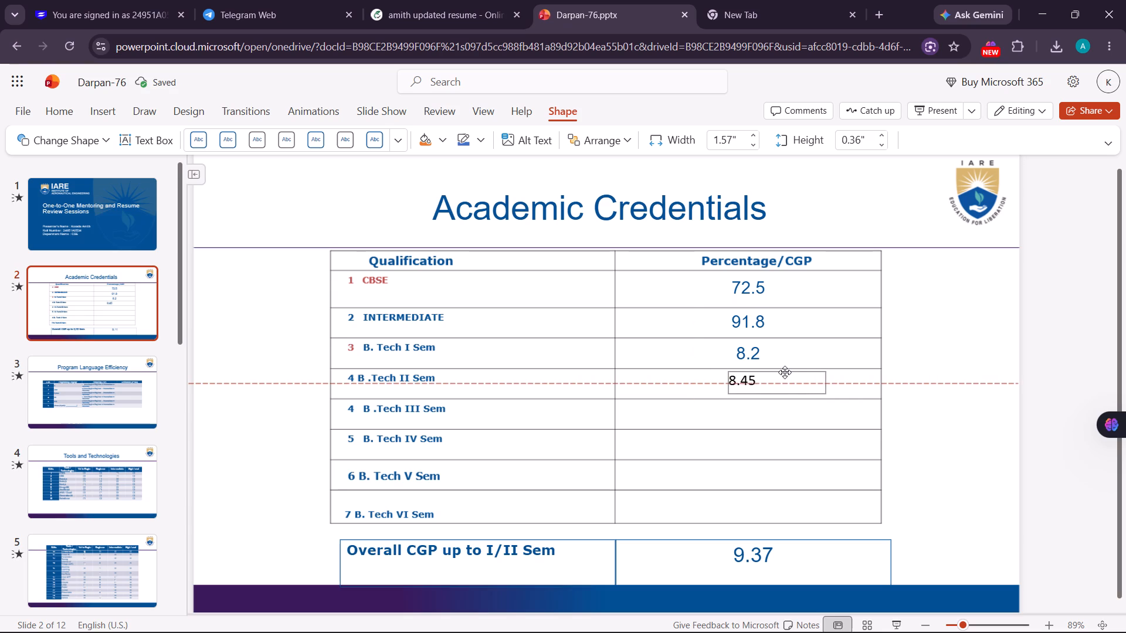
pyautogui.moveTo(785, 372); pyautogui.dragTo(791, 372)
pyautogui.moveTo(767, 379); pyautogui.dragTo(744, 381)
pyautogui.click(744, 381)
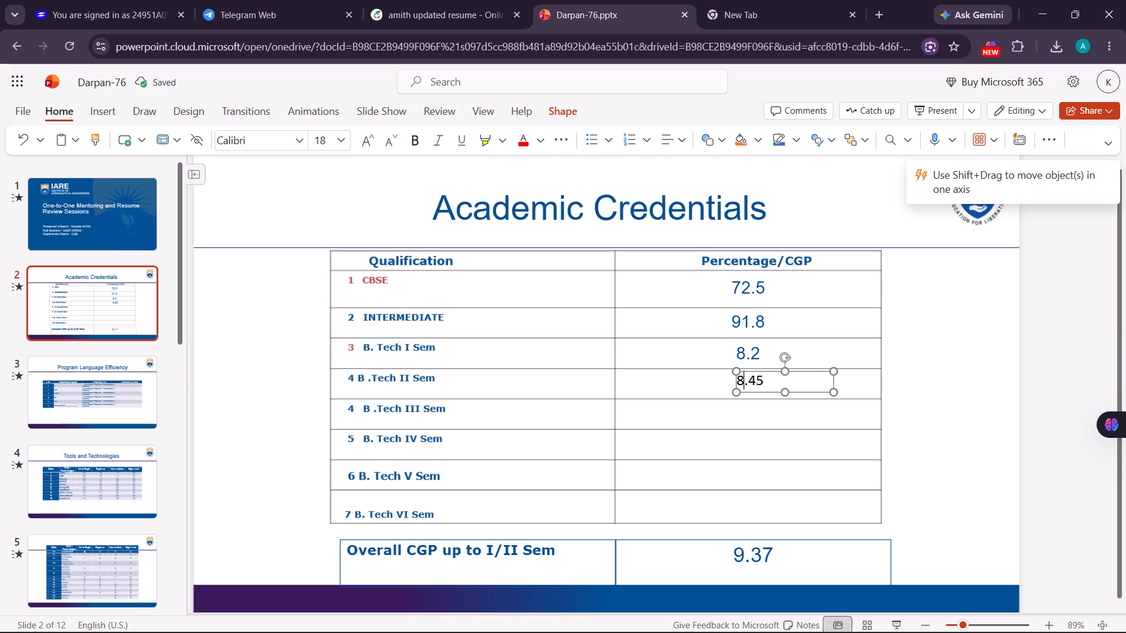
pyautogui.click(785, 372)
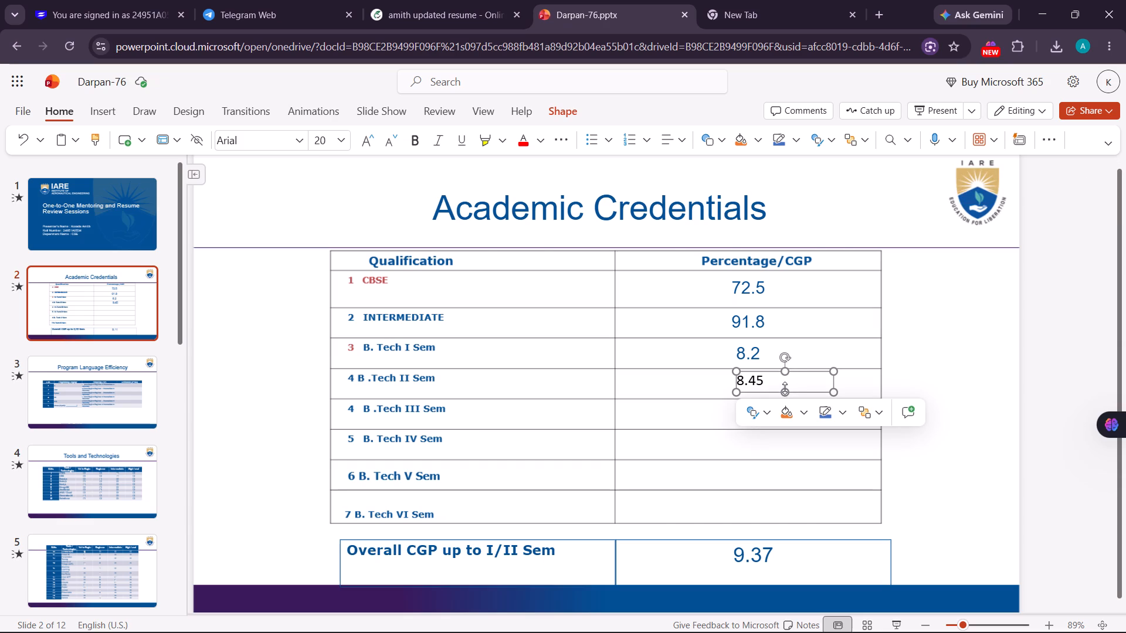
pyautogui.moveTo(785, 387); pyautogui.dragTo(772, 387)
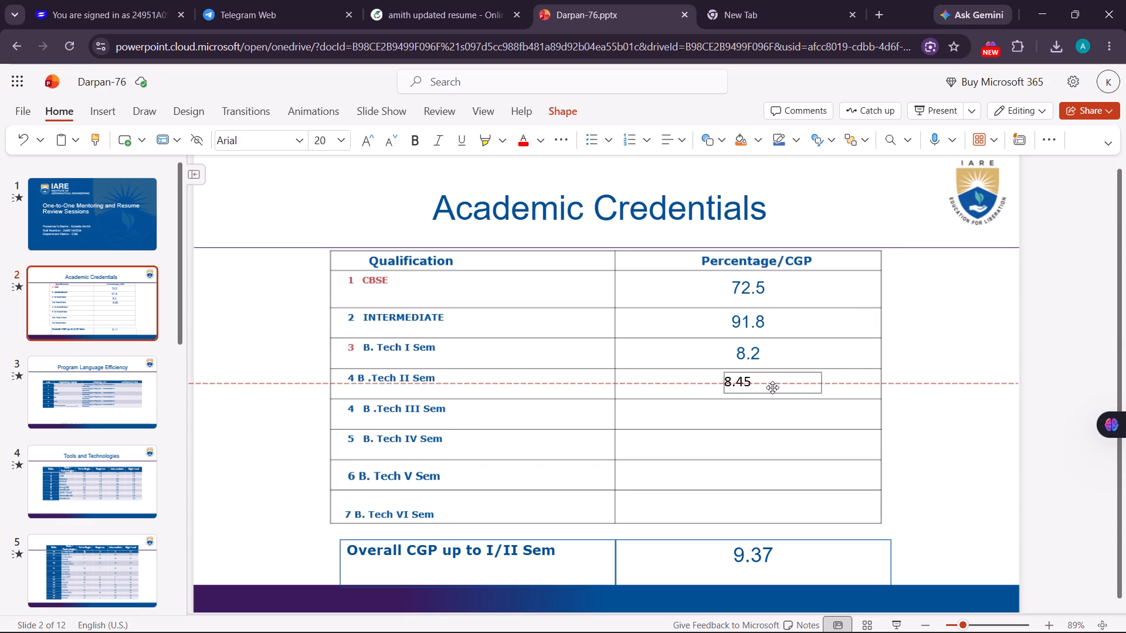
pyautogui.moveTo(772, 387); pyautogui.dragTo(758, 387)
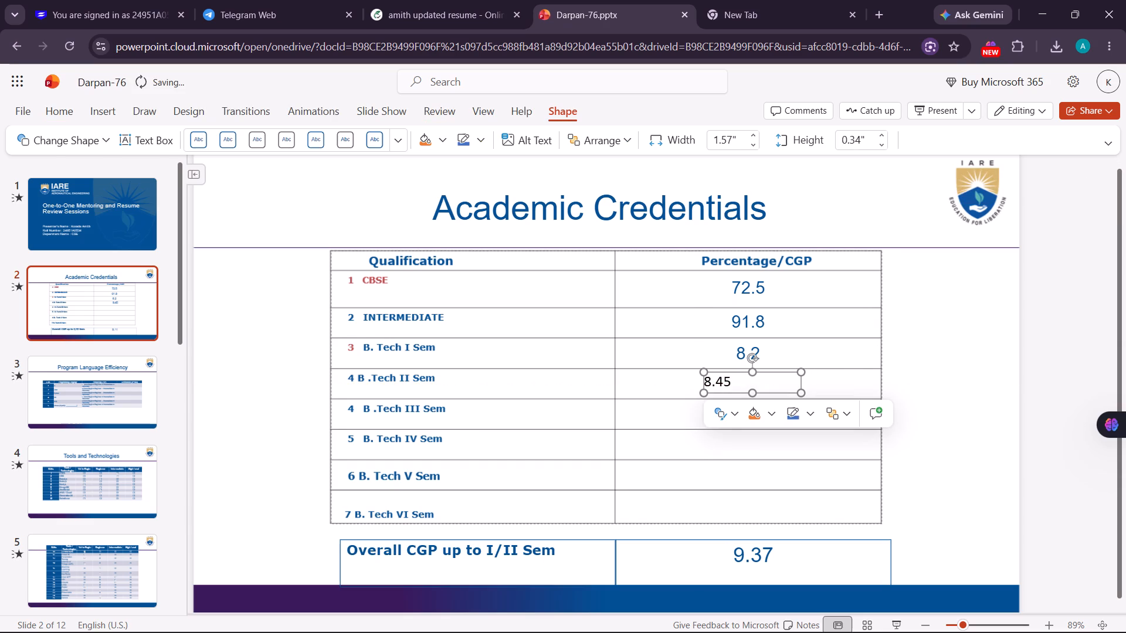
# Centre-align the 8.45 text within its text box in the B.Tech II Sem row.
pyautogui.click(742, 383)
pyautogui.click(728, 382)
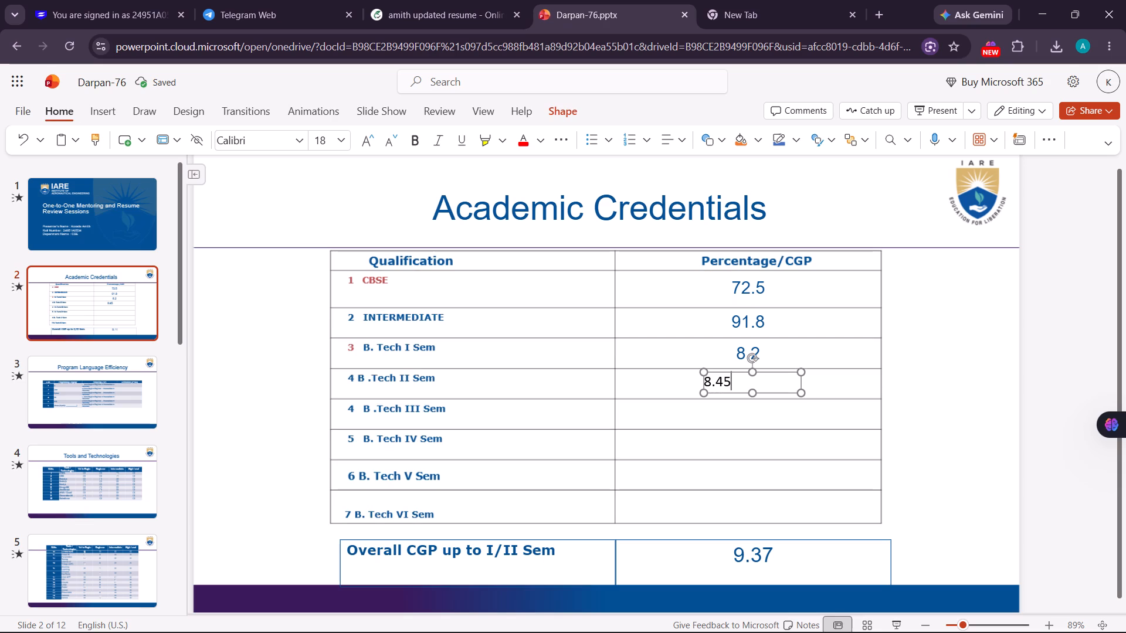
pyautogui.hotkey('ctrl', 'a')
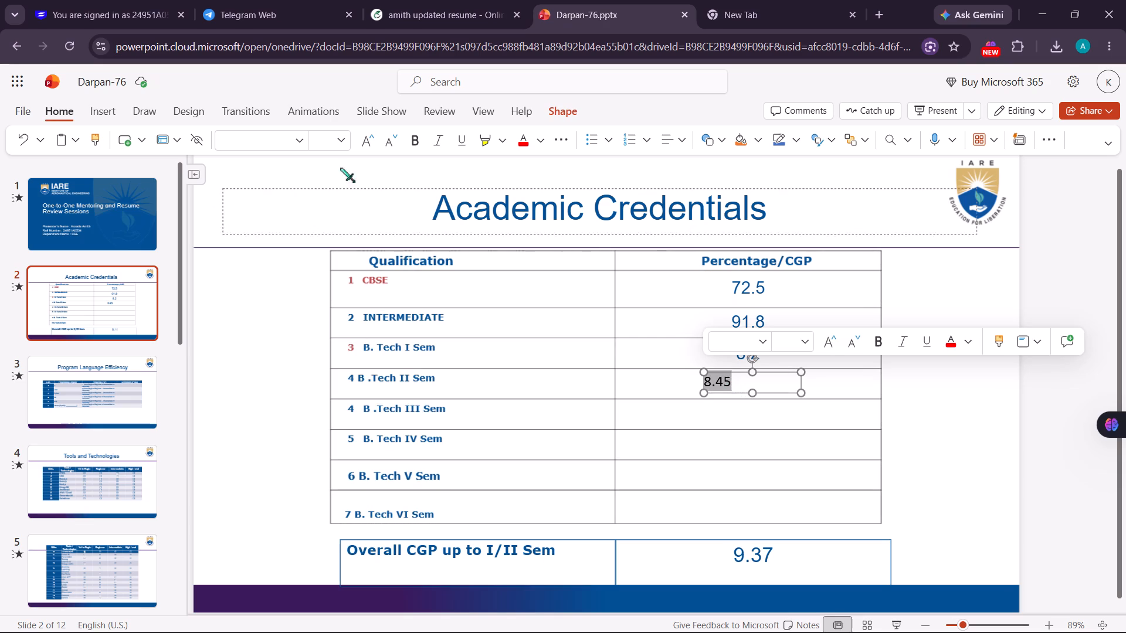
pyautogui.click(99, 114)
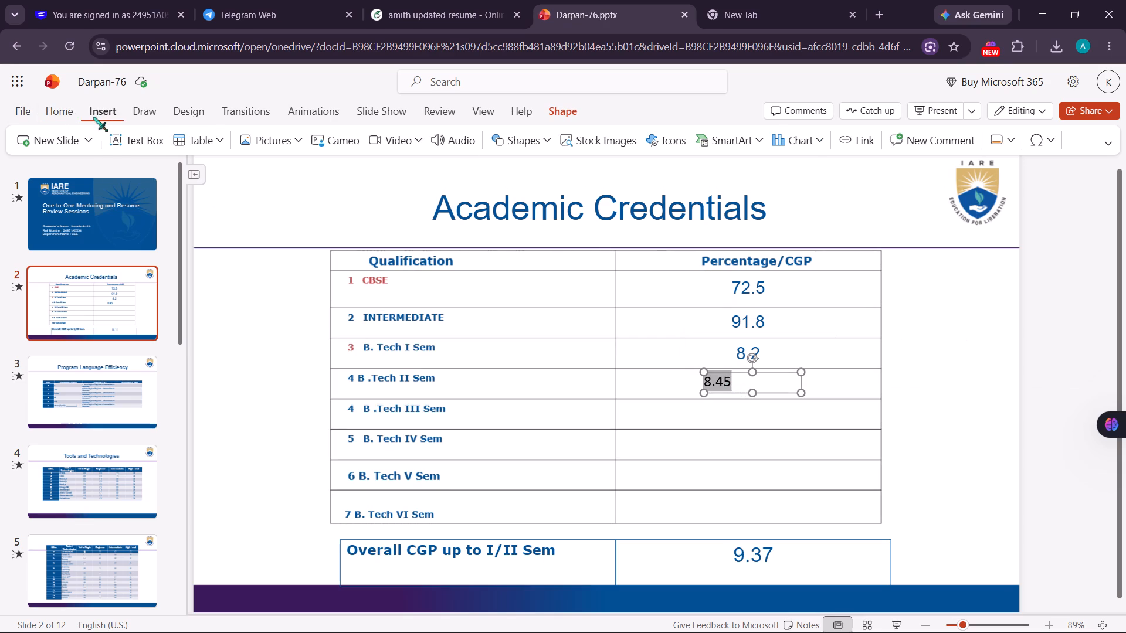
pyautogui.click(19, 114)
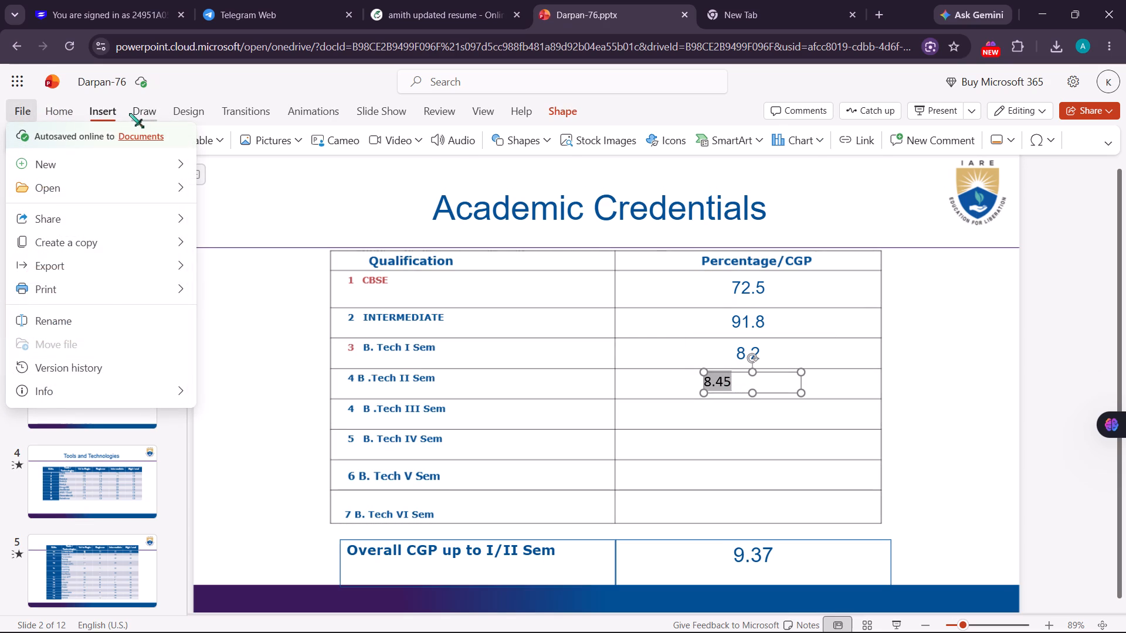
pyautogui.click(130, 114)
pyautogui.click(198, 113)
pyautogui.click(239, 114)
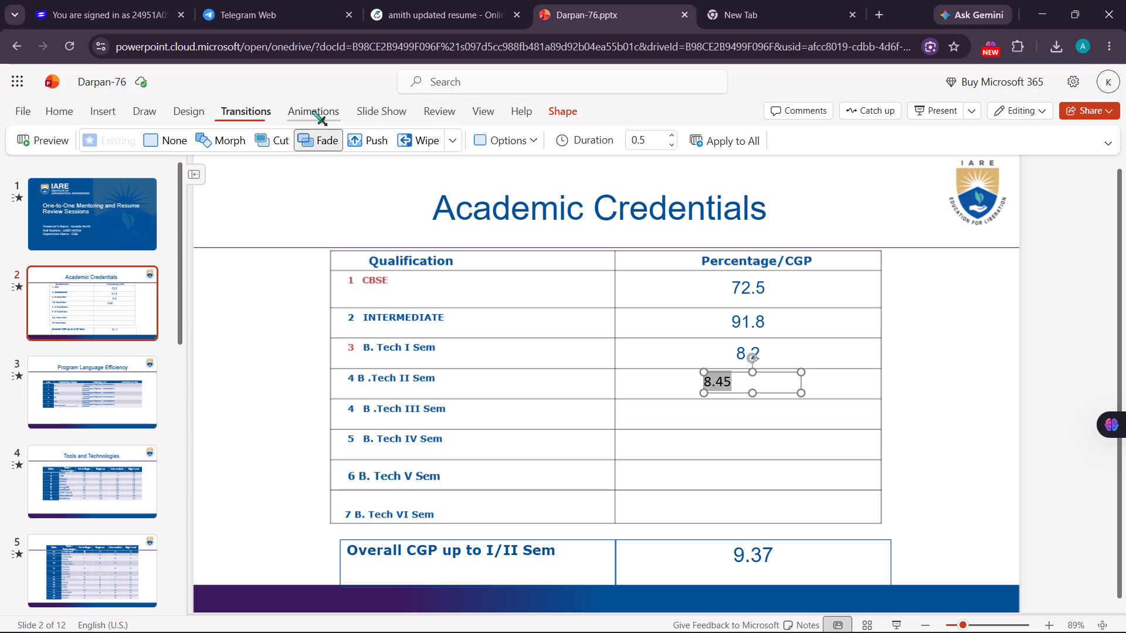
pyautogui.click(313, 111)
pyautogui.click(379, 115)
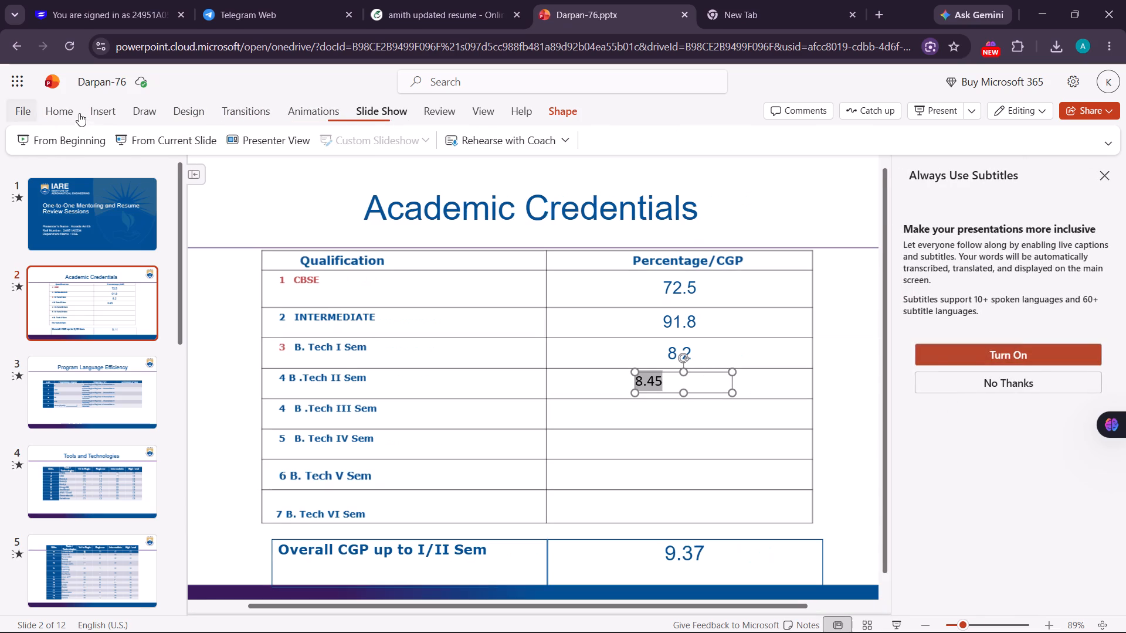
pyautogui.click(79, 113)
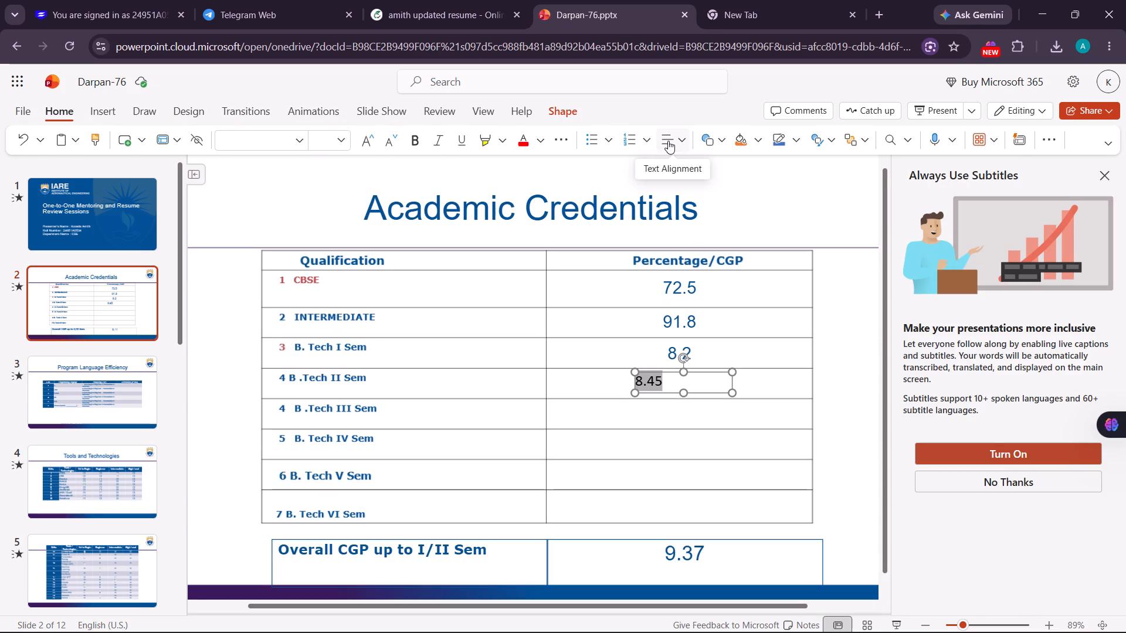
pyautogui.click(689, 141)
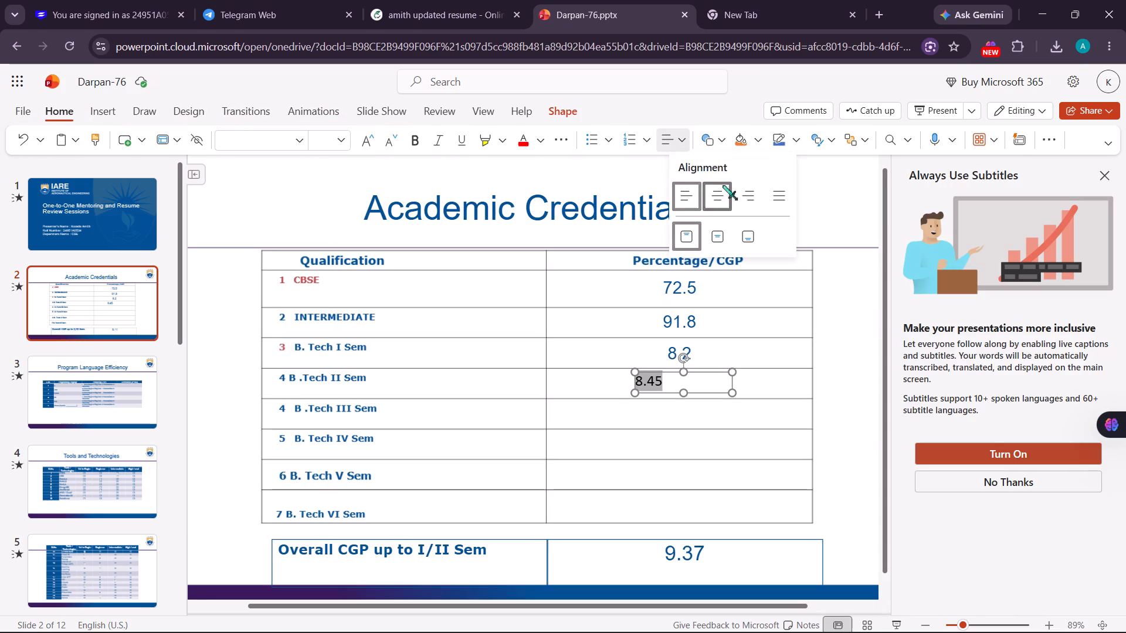
pyautogui.click(774, 198)
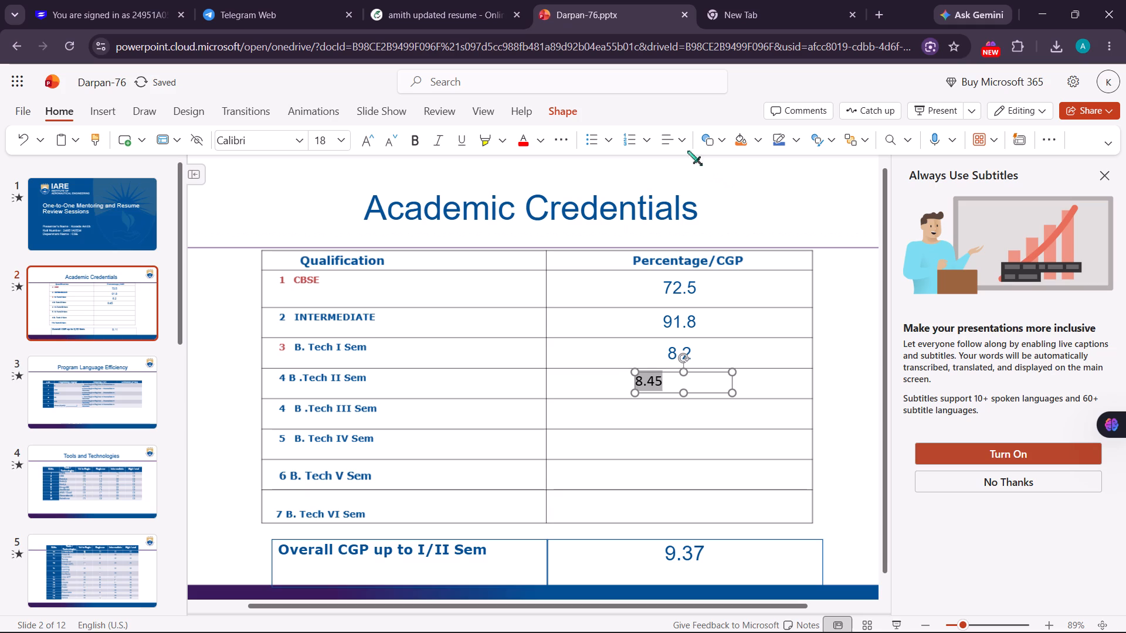
pyautogui.click(675, 144)
pyautogui.click(780, 193)
pyautogui.click(680, 147)
pyautogui.click(715, 203)
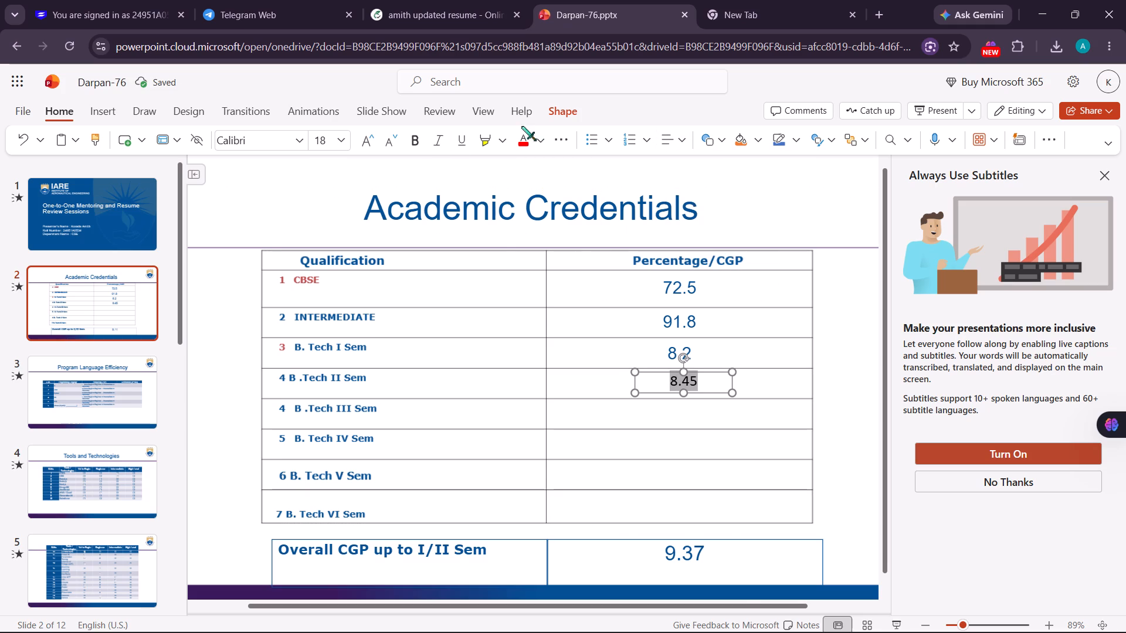
# Format the 8.45 score in the dark blue theme colour at font size 20 to match the other scores.
pyautogui.click(533, 142)
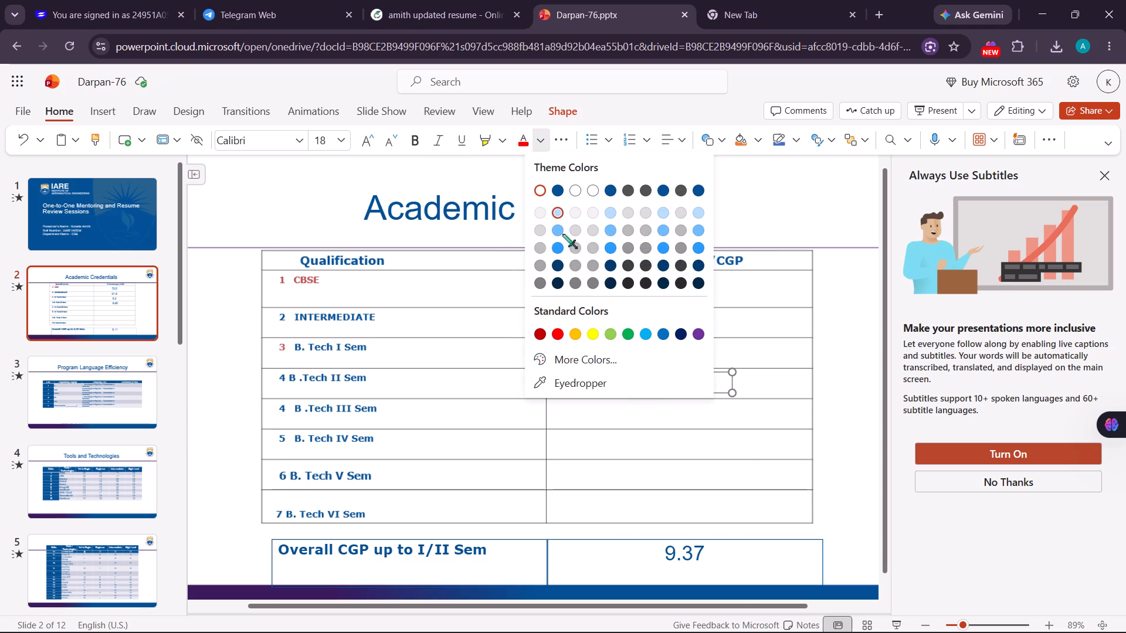
pyautogui.click(609, 248)
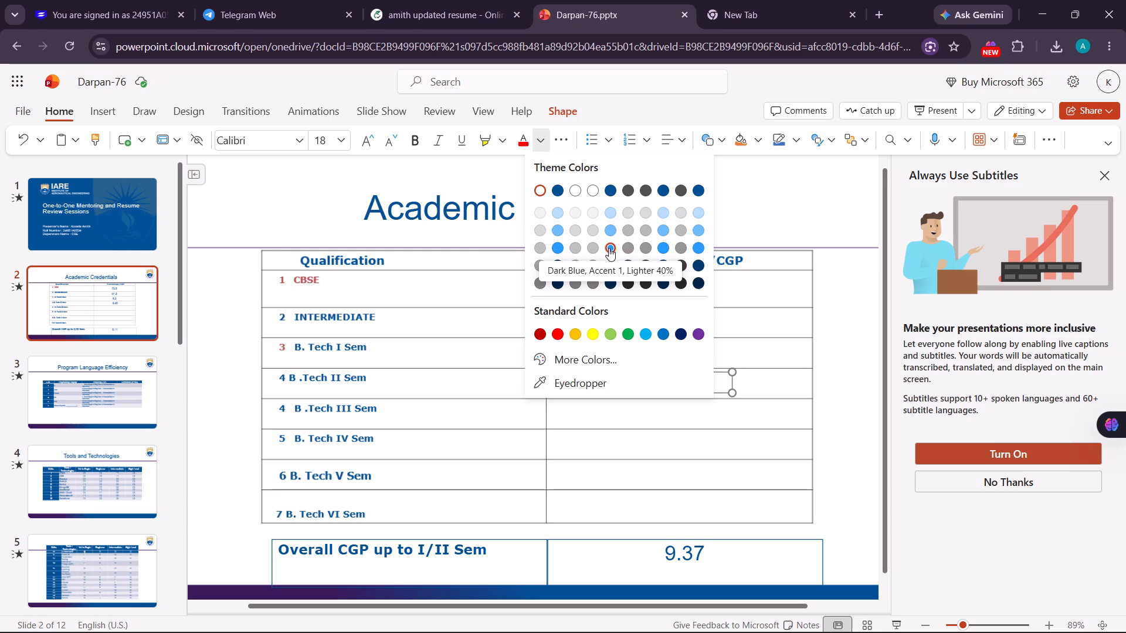
pyautogui.click(540, 142)
pyautogui.click(694, 248)
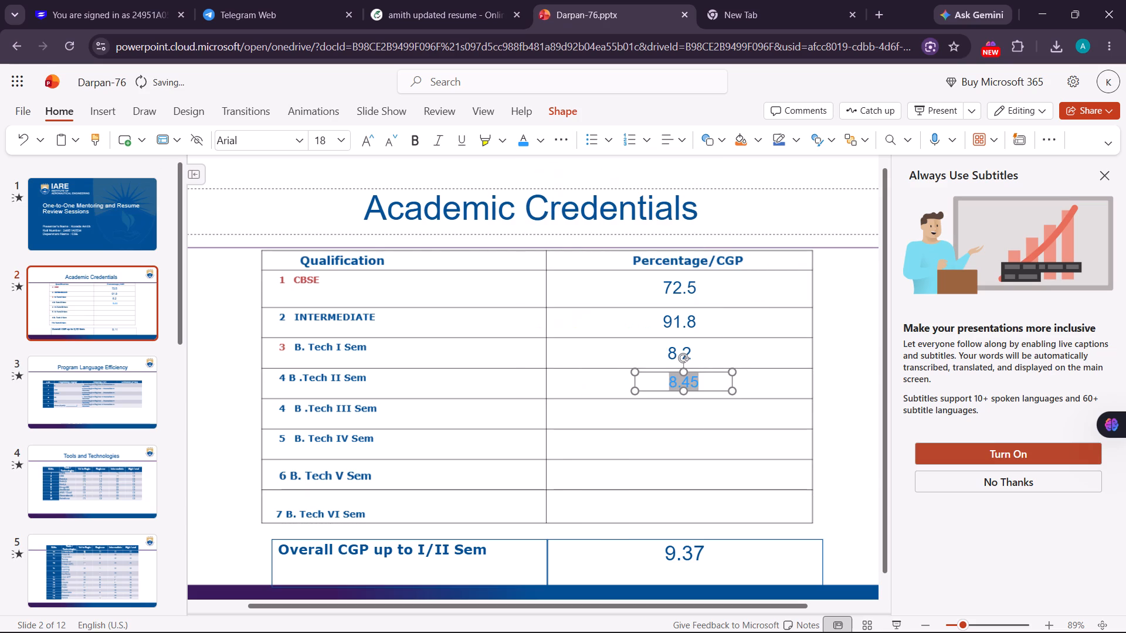
pyautogui.click(548, 137)
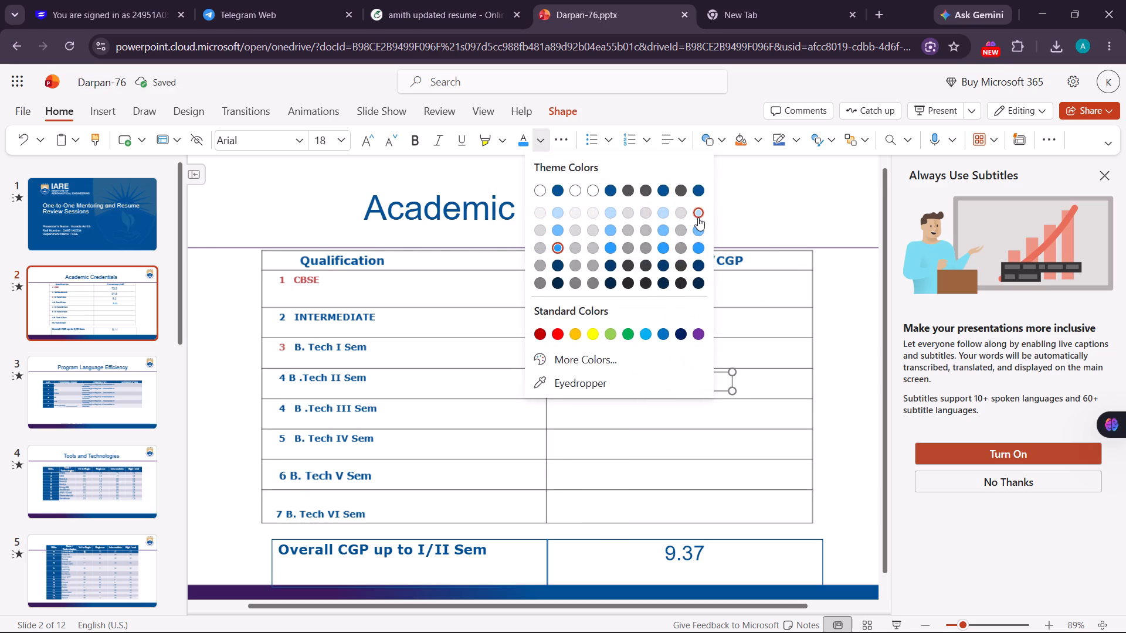
pyautogui.click(694, 193)
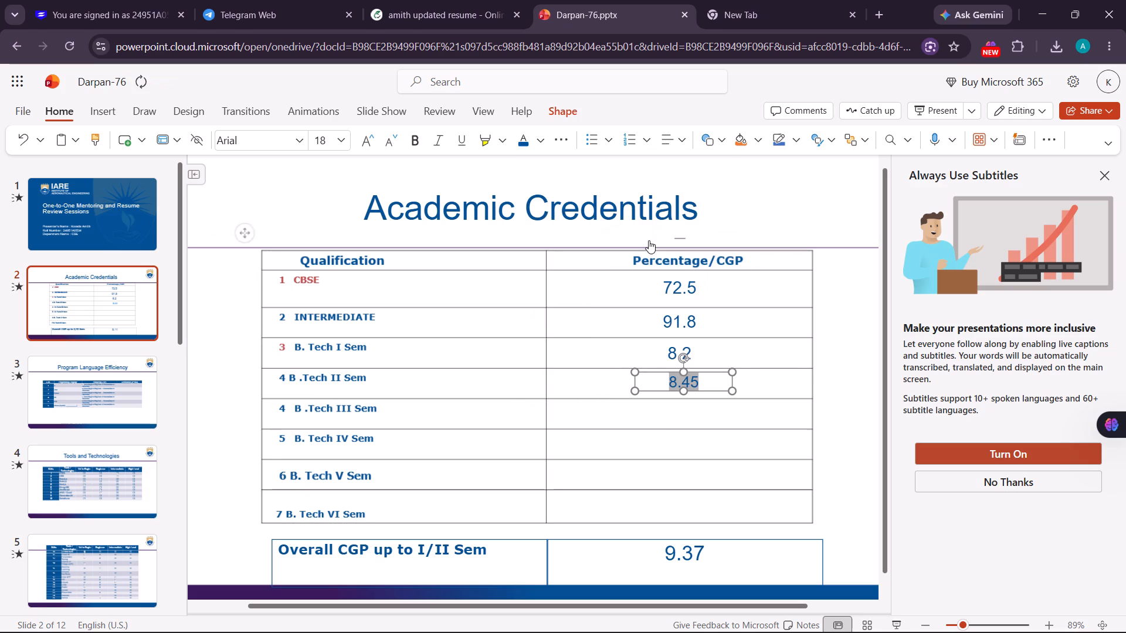
pyautogui.click(341, 143)
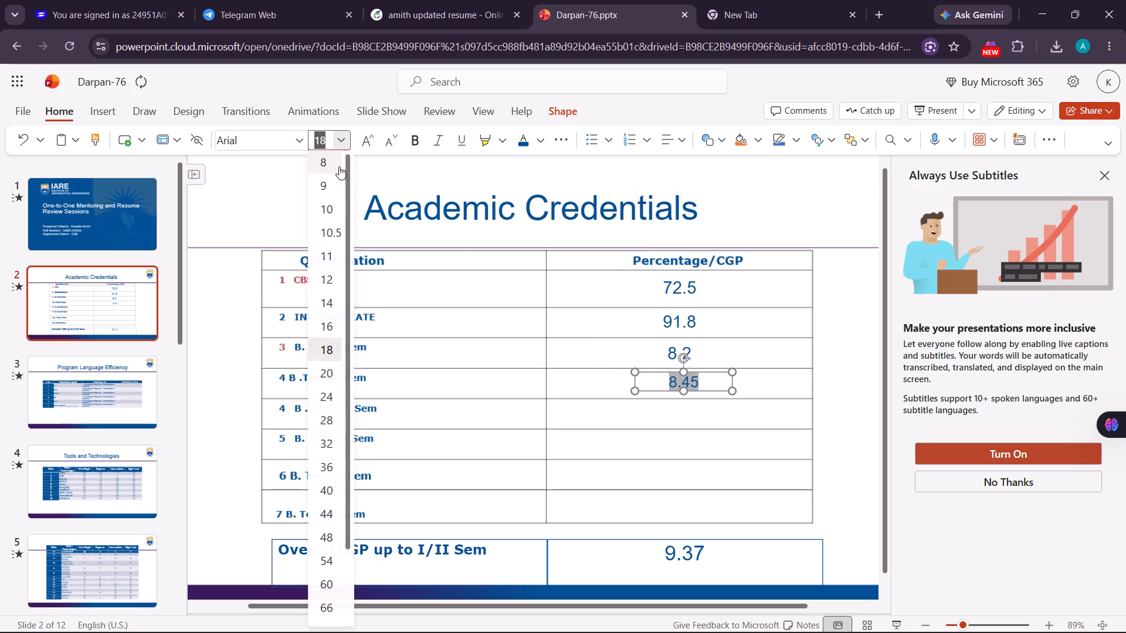
pyautogui.click(334, 369)
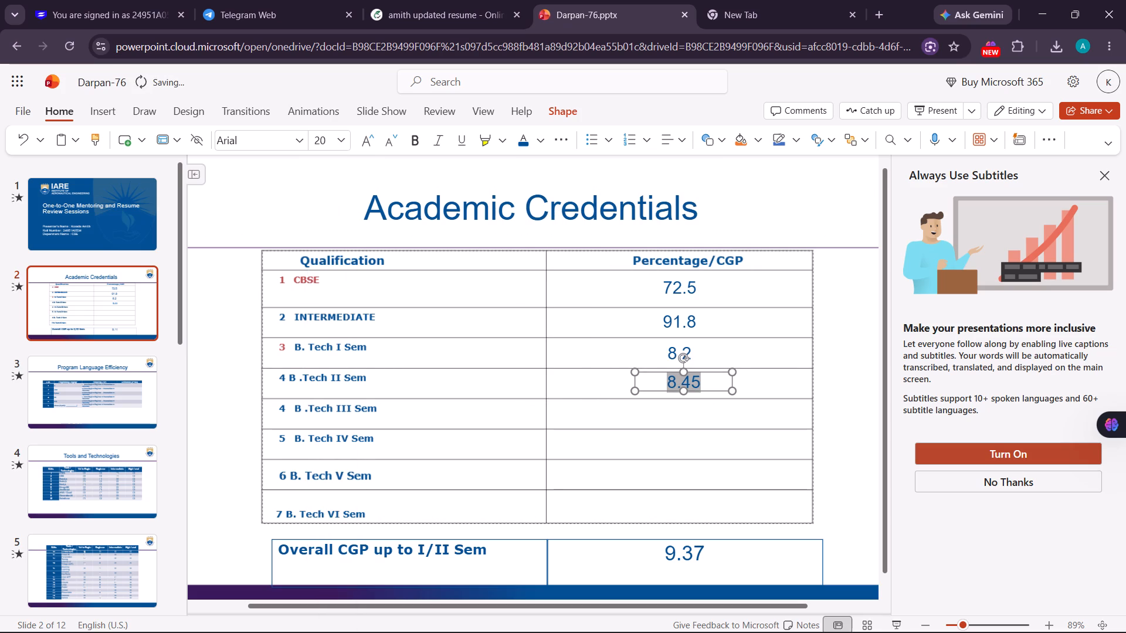
pyautogui.click(749, 423)
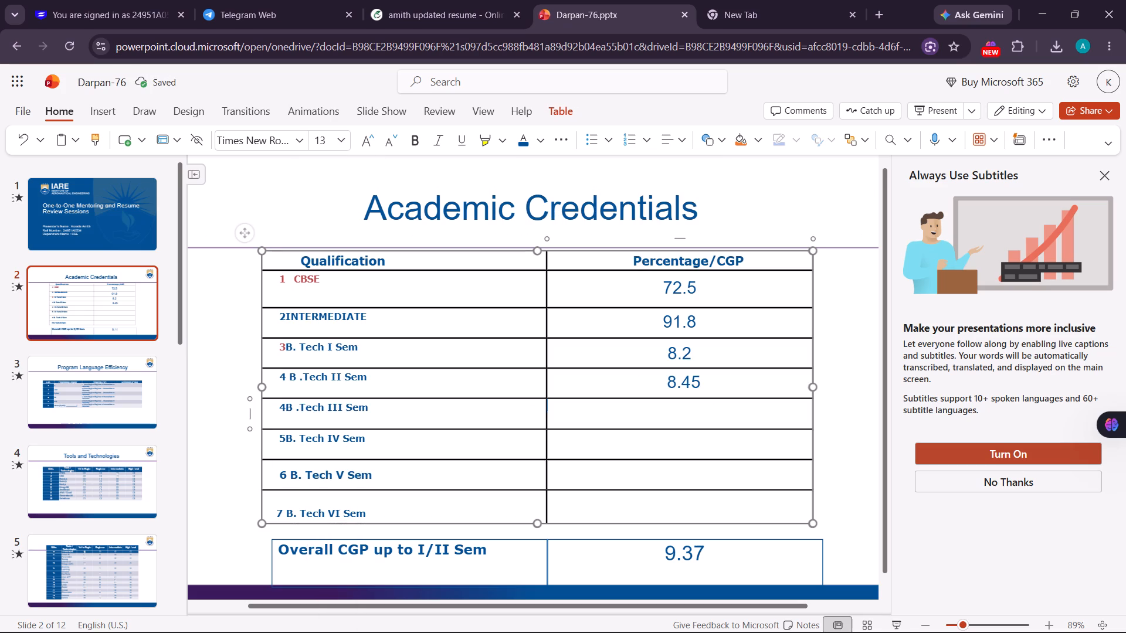
# Insert a text box about 1.22" wide in the B.Tech III Sem row's Percentage/CGP cell and enter 8.1.
pyautogui.click(113, 116)
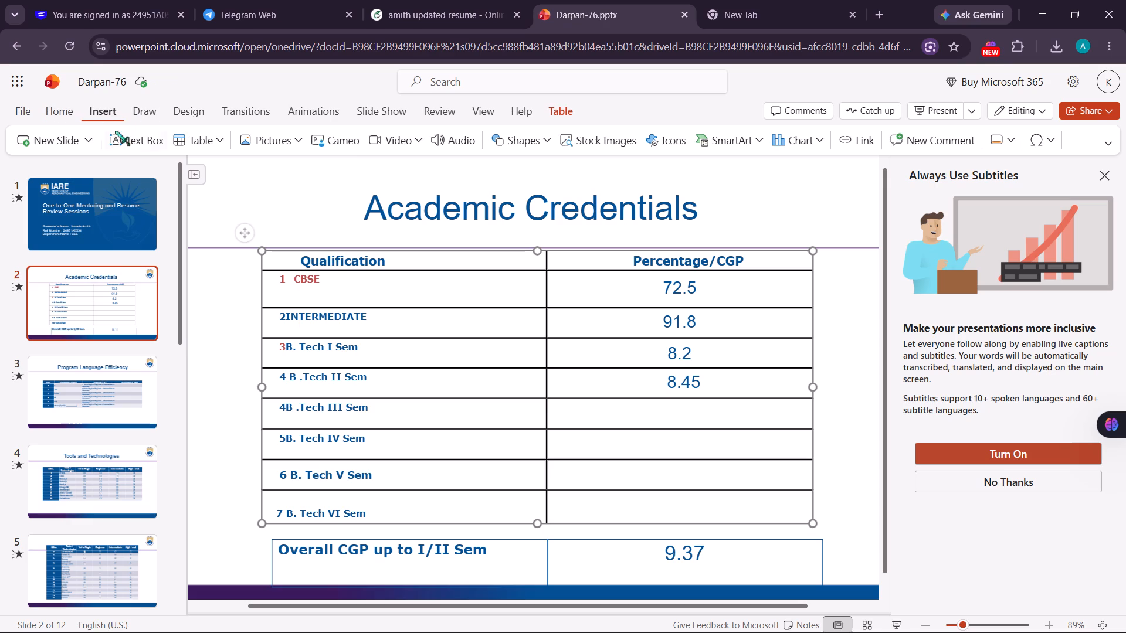
pyautogui.click(119, 136)
pyautogui.moveTo(651, 401); pyautogui.dragTo(727, 426)
pyautogui.moveTo(727, 426); pyautogui.dragTo(727, 425)
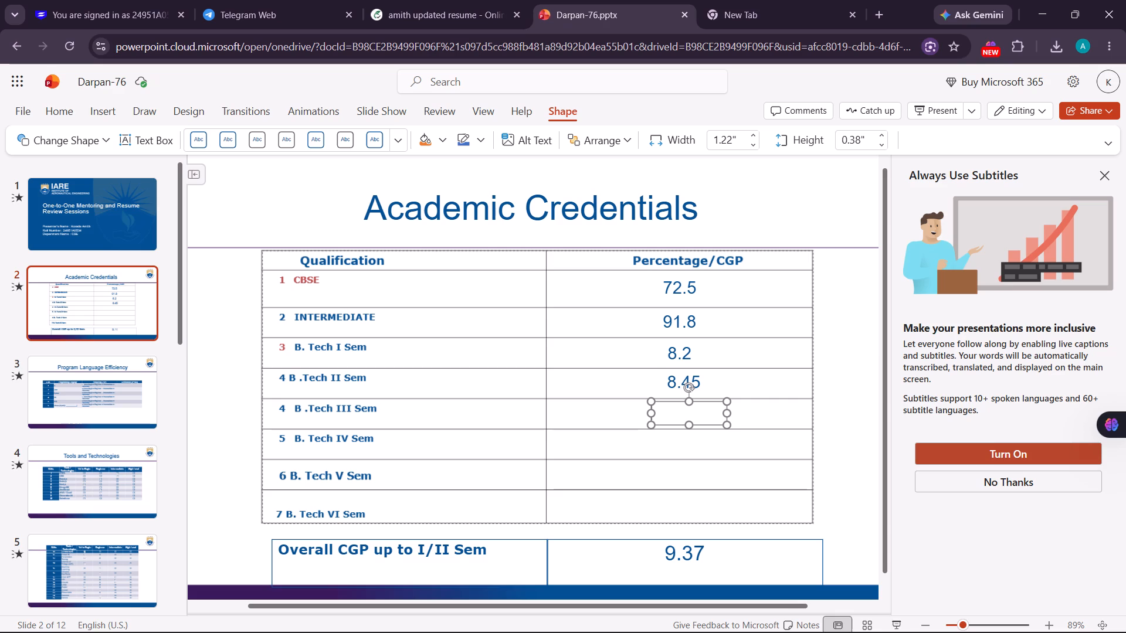
pyautogui.click(706, 415)
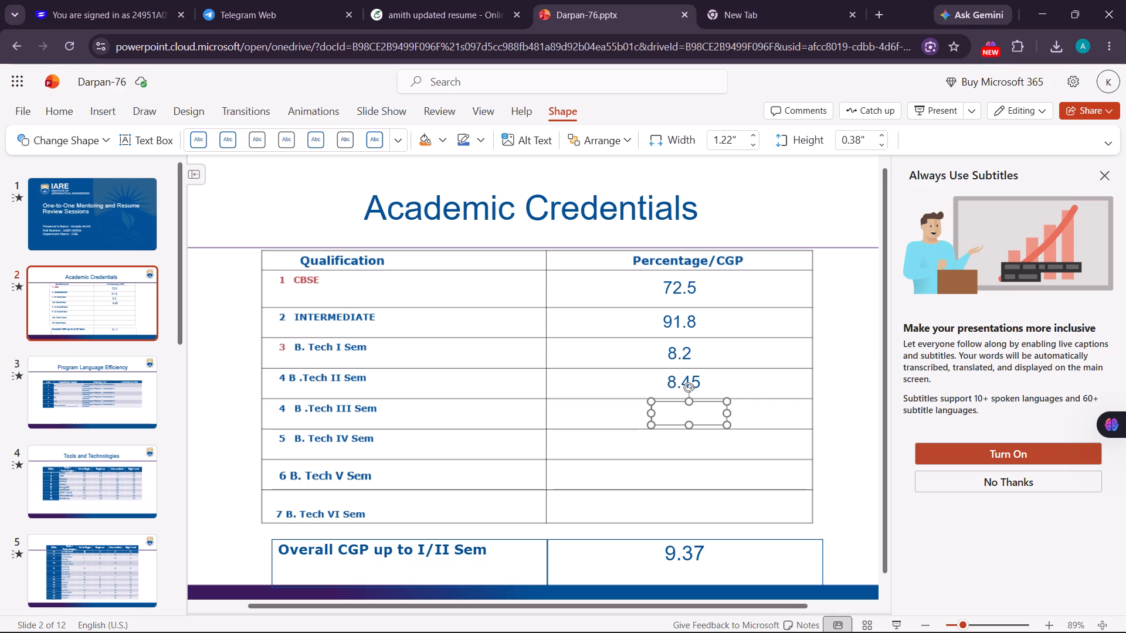
pyautogui.click(688, 413)
pyautogui.doubleClick(688, 413)
pyautogui.click(671, 408)
pyautogui.press('8')
pyautogui.write('.1')
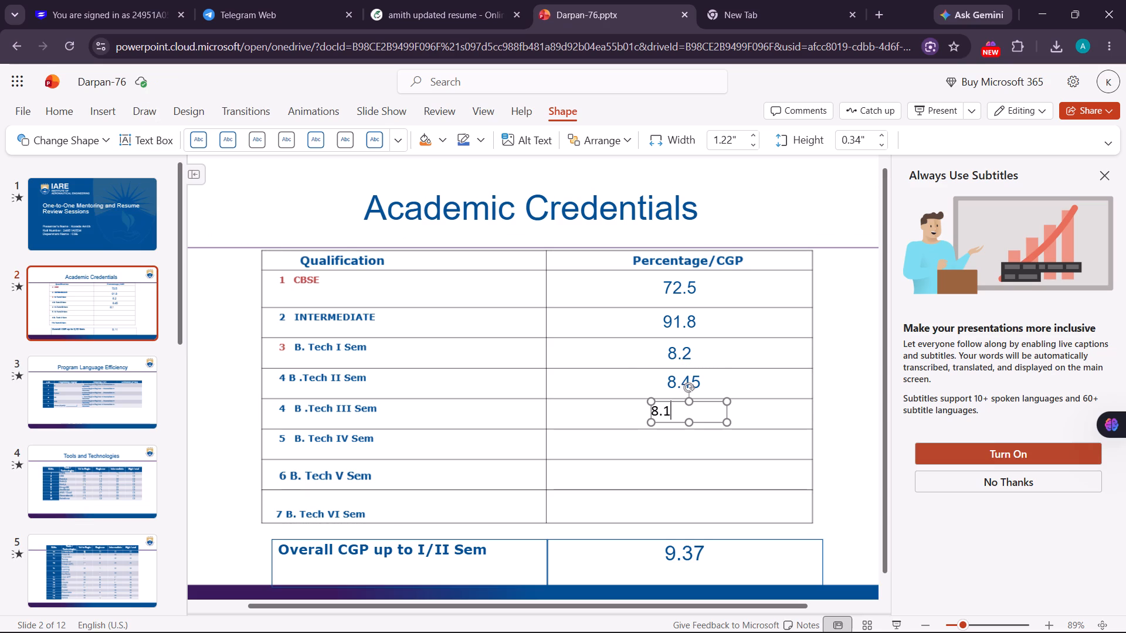
# Format the 8.1 score in the B.Tech III Sem row at font size 20 in dark blue.
pyautogui.moveTo(681, 409); pyautogui.dragTo(648, 416)
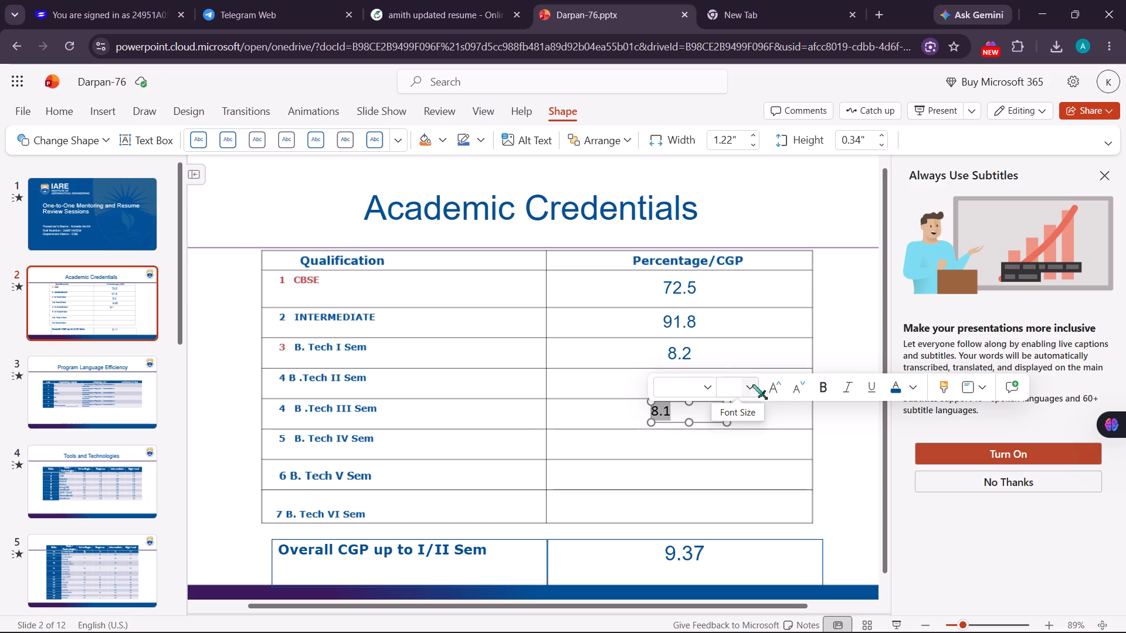
pyautogui.click(748, 389)
pyautogui.click(775, 300)
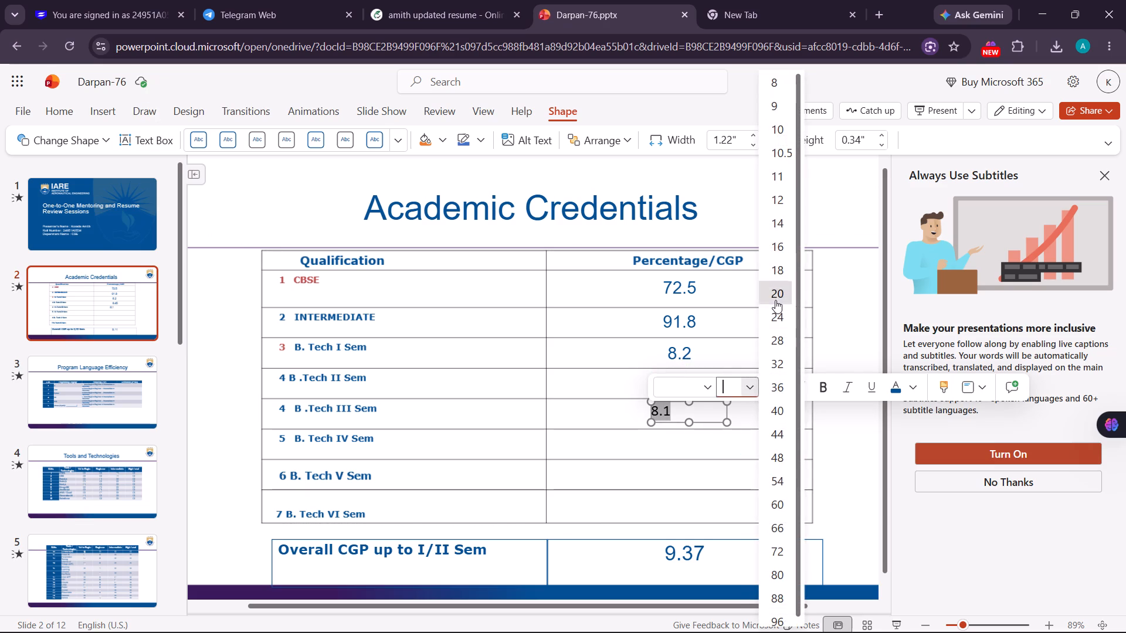
pyautogui.click(891, 387)
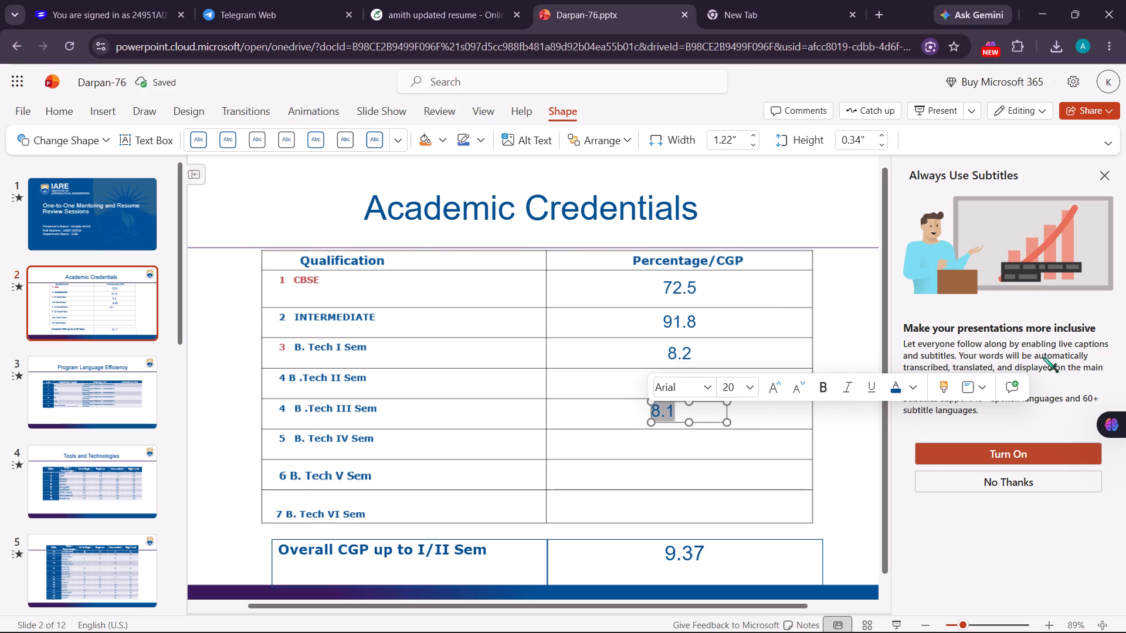
# Centre-align the 8.1 text within its text box in the B.Tech III Sem row.
pyautogui.click(982, 386)
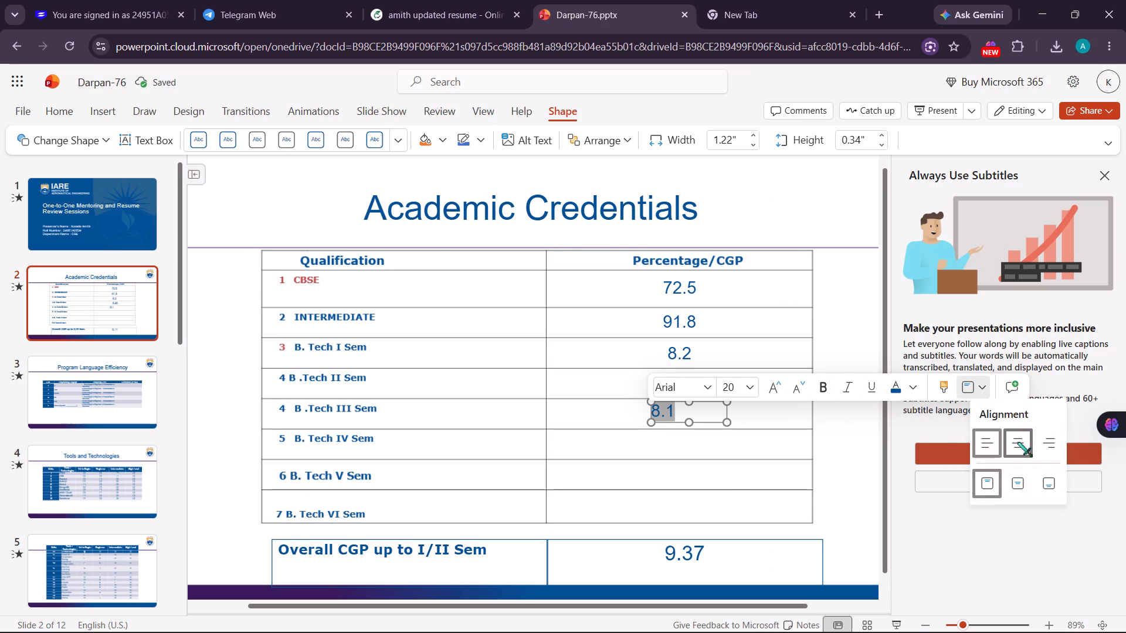
pyautogui.click(1018, 443)
pyautogui.click(655, 445)
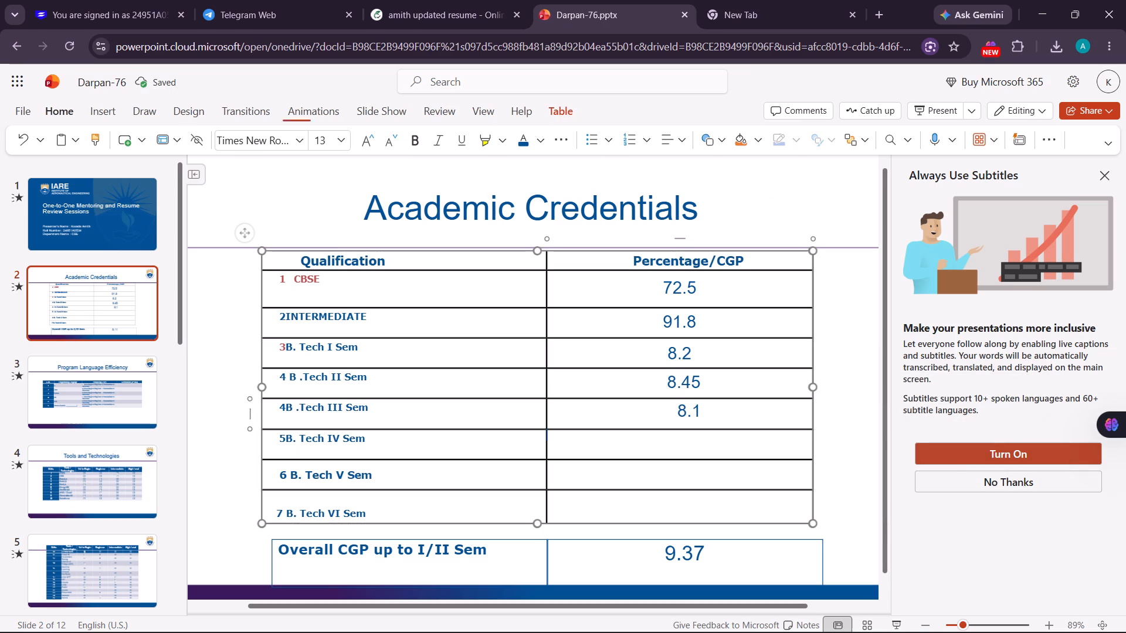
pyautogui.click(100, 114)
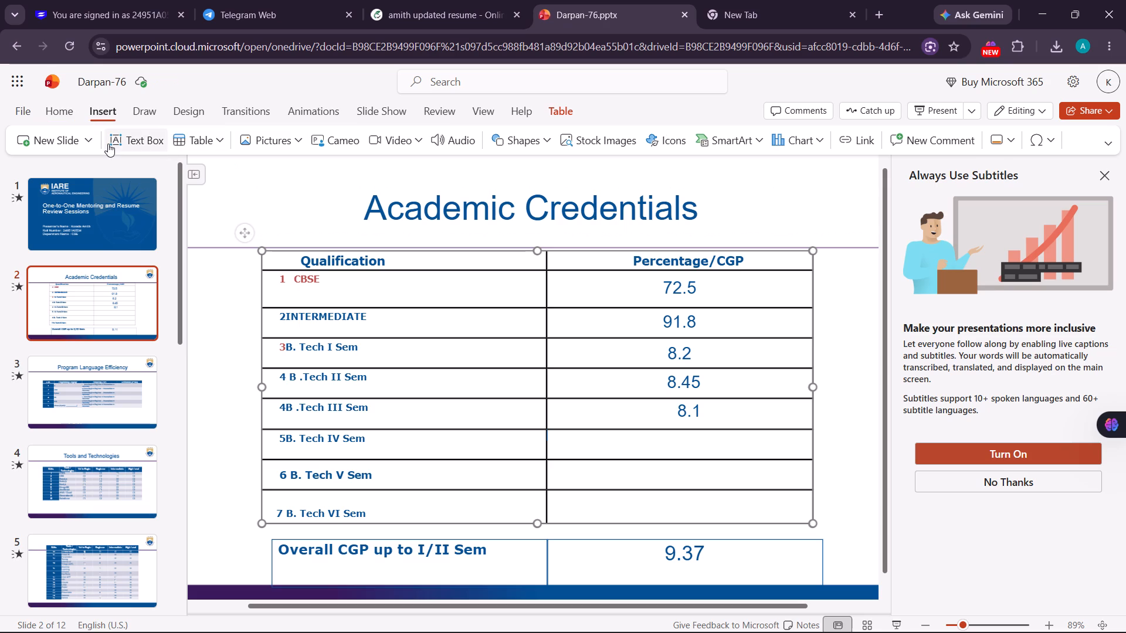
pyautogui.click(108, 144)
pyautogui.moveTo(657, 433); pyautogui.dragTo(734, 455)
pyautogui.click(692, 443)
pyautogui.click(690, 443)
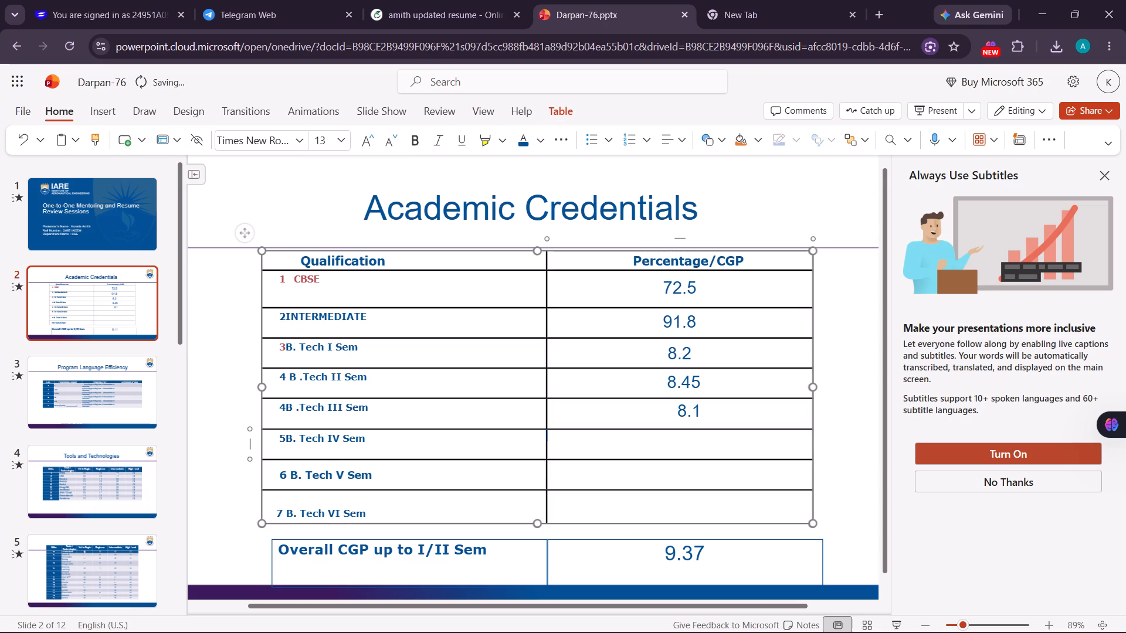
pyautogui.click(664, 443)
# Insert a text box about 1.51" wide in the B.Tech IV Sem row's Percentage/CGP cell and enter 7.8.
pyautogui.click(90, 118)
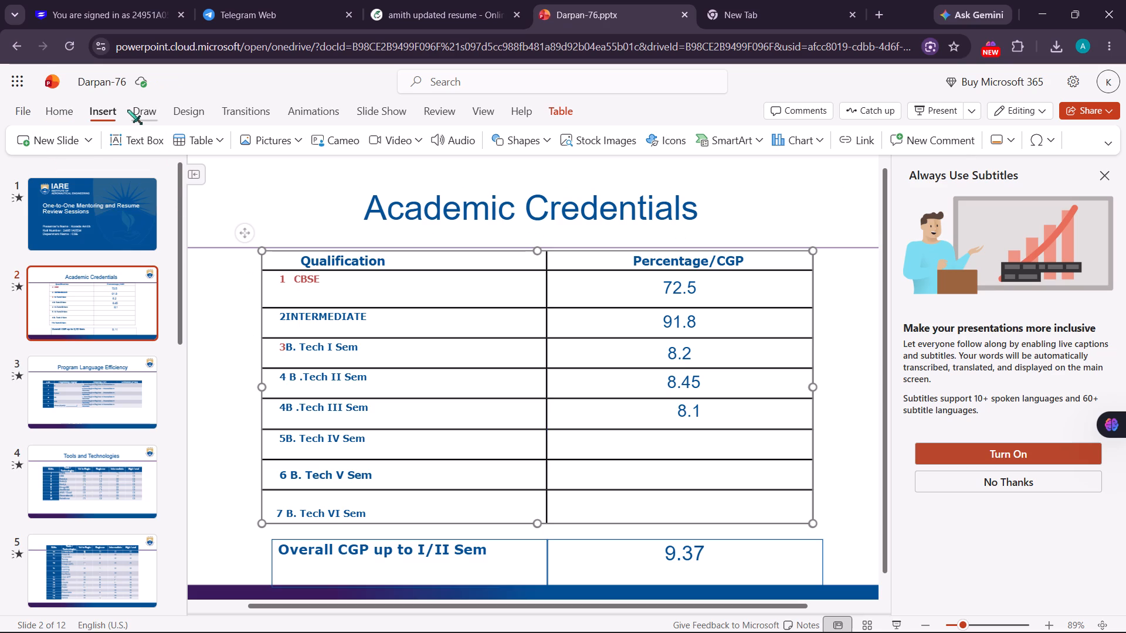
pyautogui.click(130, 135)
pyautogui.moveTo(649, 433); pyautogui.dragTo(741, 456)
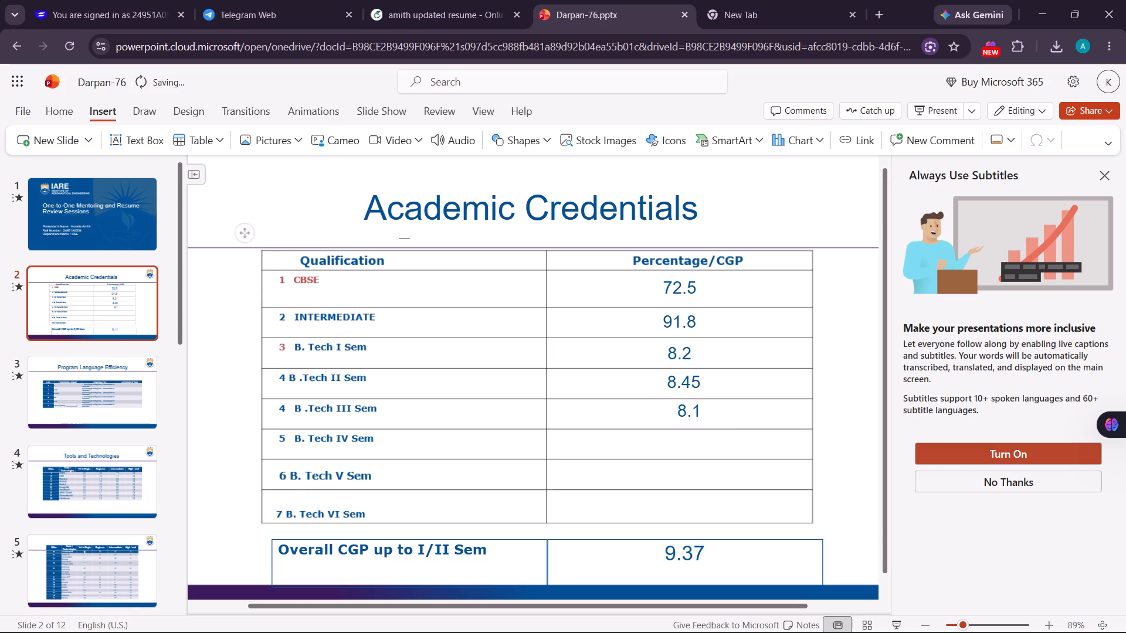
pyautogui.click(674, 442)
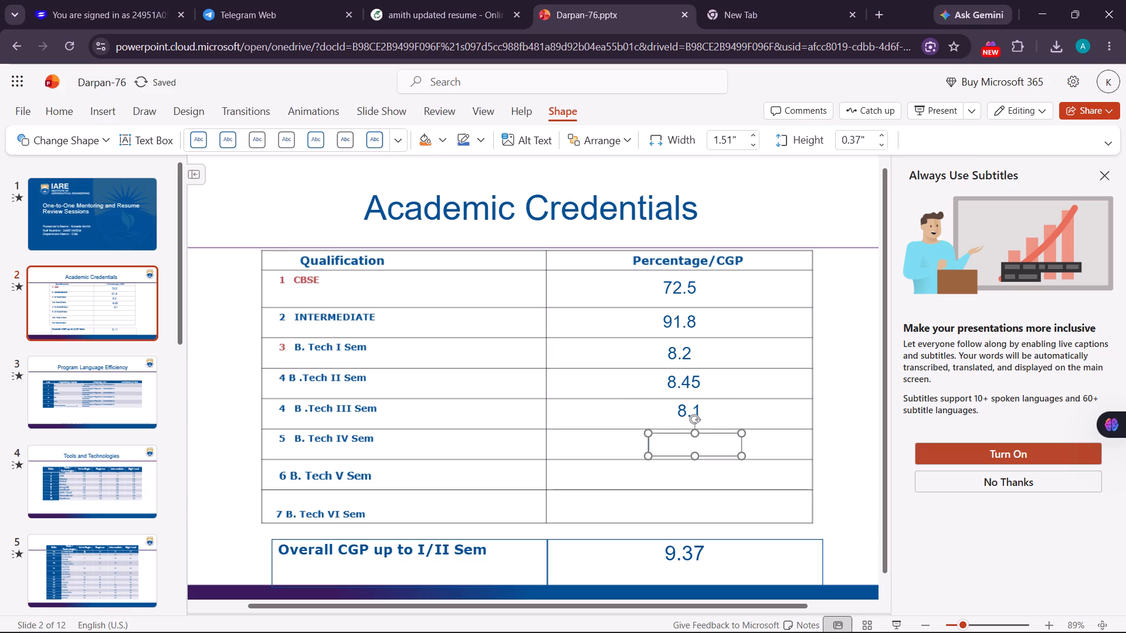
pyautogui.press('8')
pyautogui.press('BackSpace')
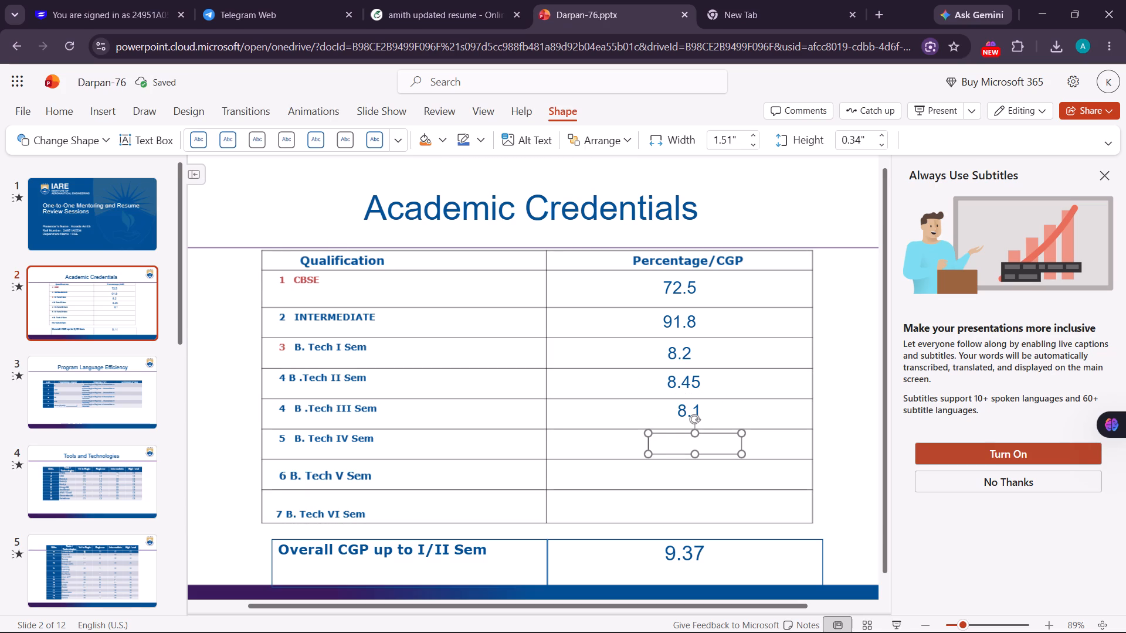
pyautogui.write('7.8')
# Format the 7.8 score in the B.Tech IV Sem row at font size 20 in dark blue, centre-aligned.
pyautogui.moveTo(674, 447); pyautogui.dragTo(650, 445)
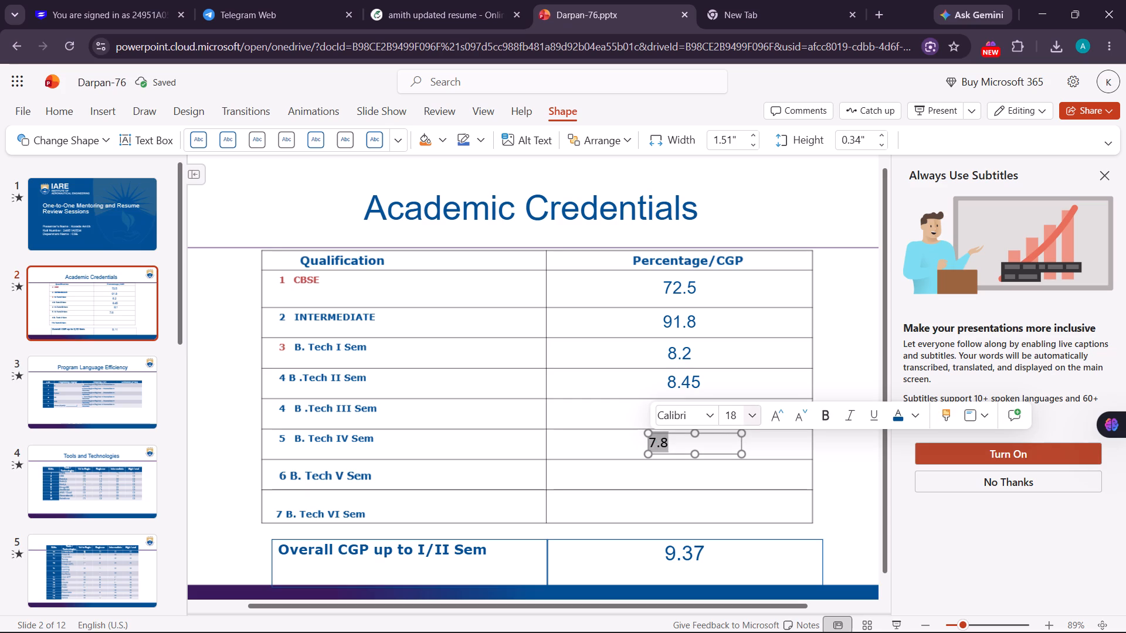
pyautogui.click(750, 423)
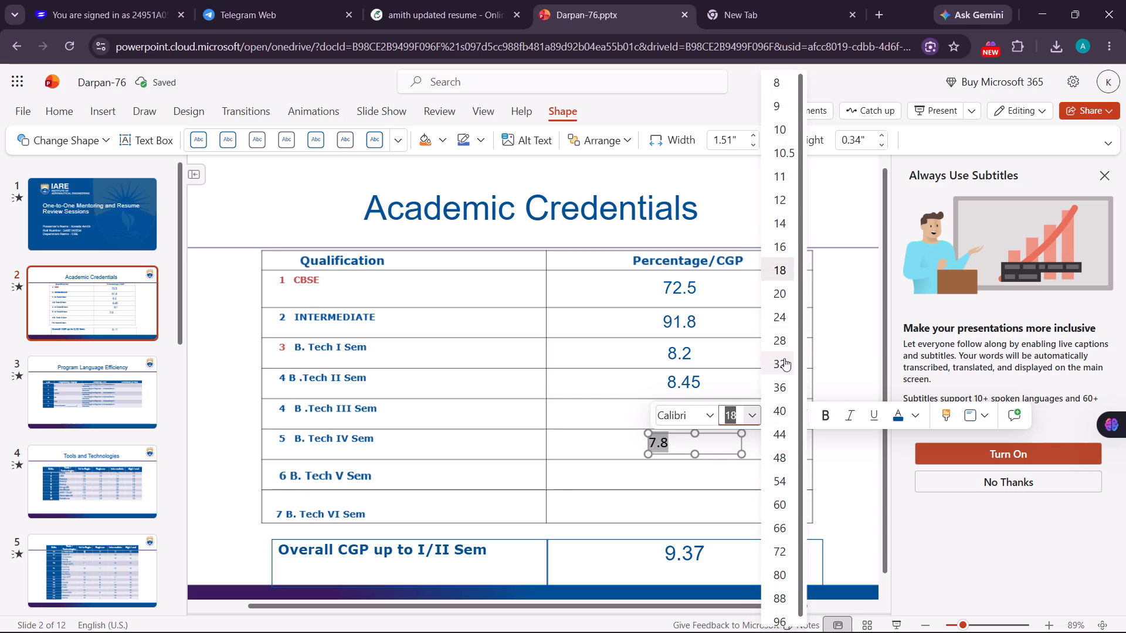
pyautogui.click(784, 290)
pyautogui.click(897, 416)
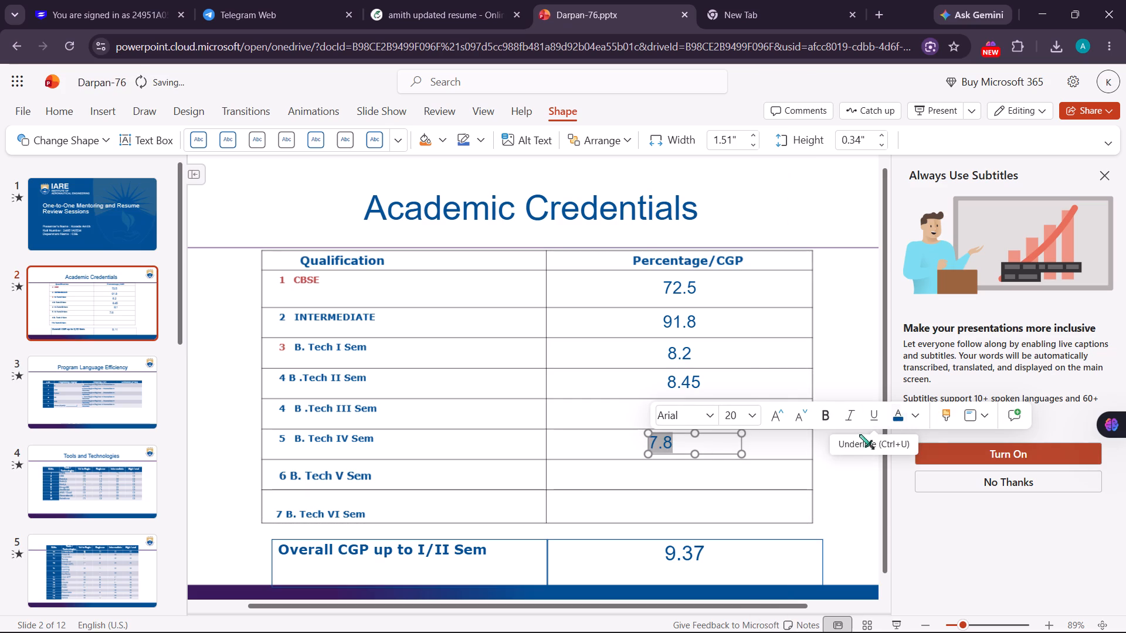
pyautogui.click(981, 423)
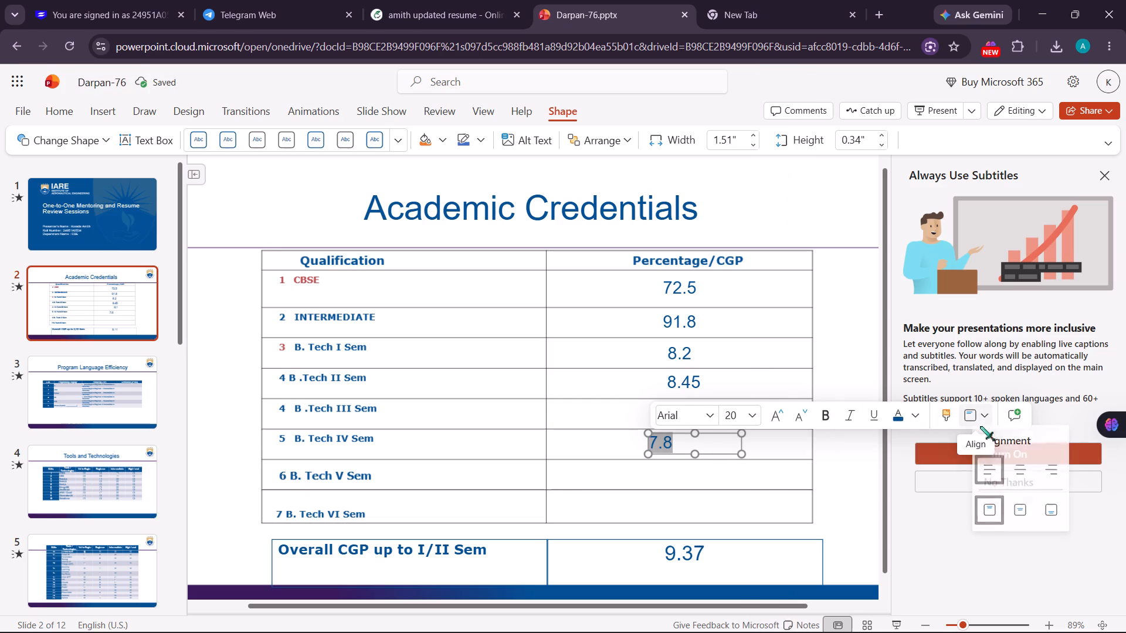
pyautogui.click(1010, 469)
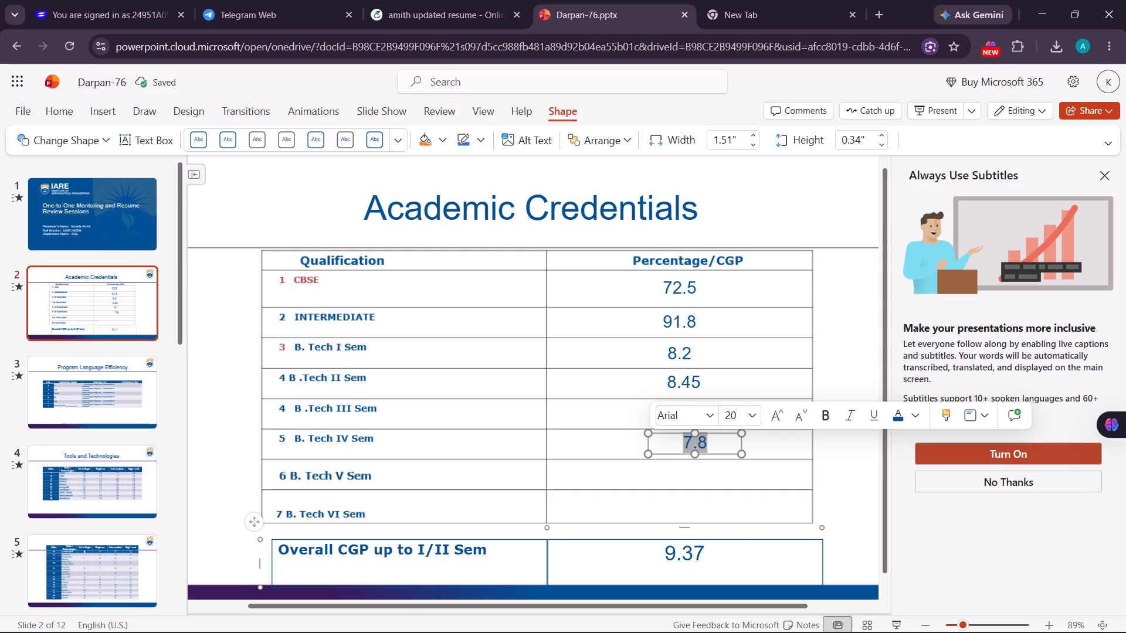
# Replace the Overall CGP value in the table below the scores with 8.11.
pyautogui.click(704, 553)
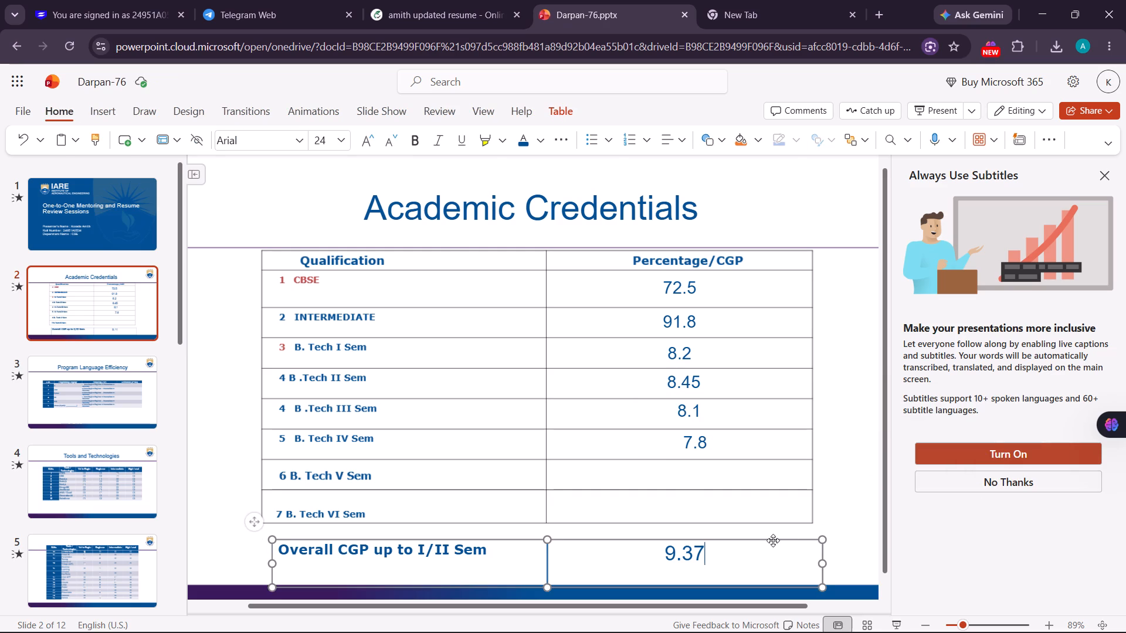
pyautogui.press('8')
pyautogui.press('.')
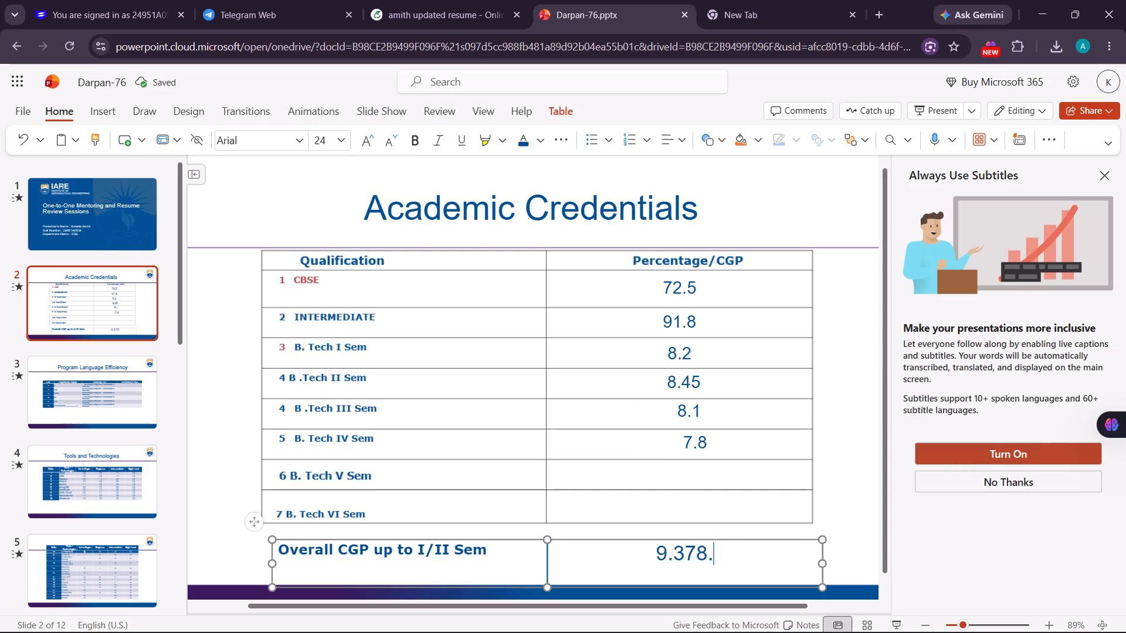
pyautogui.write('11')
pyautogui.press('Left')
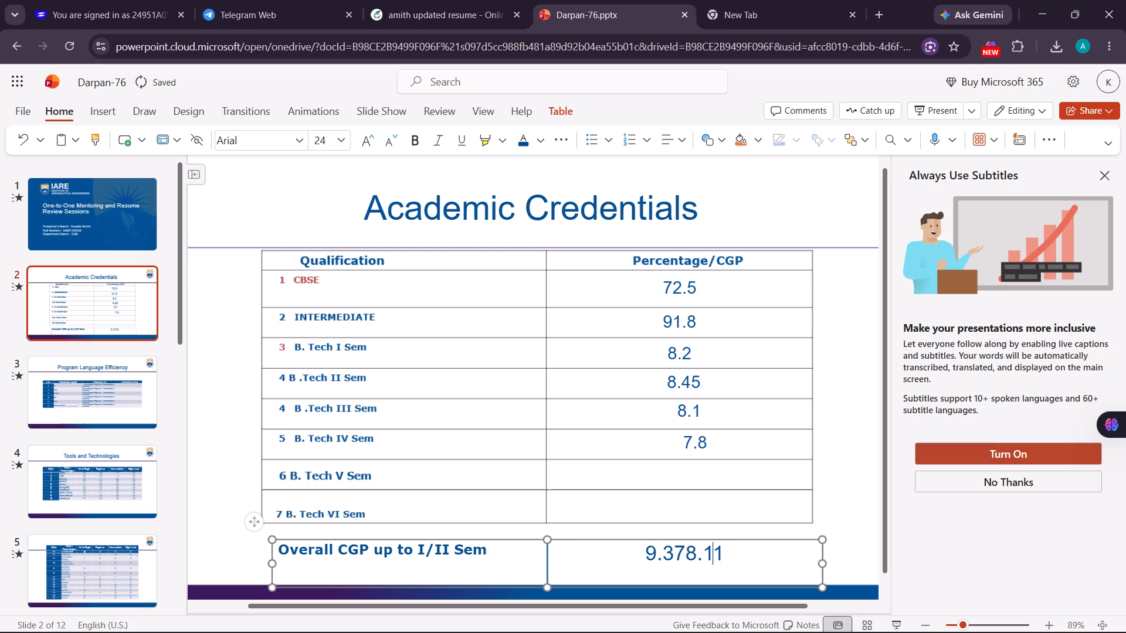
pyautogui.press('Left')
pyautogui.press('Left')
pyautogui.press('Left')
pyautogui.press('BackSpace')
pyautogui.press('BackSpace')
pyautogui.press('BackSpace')
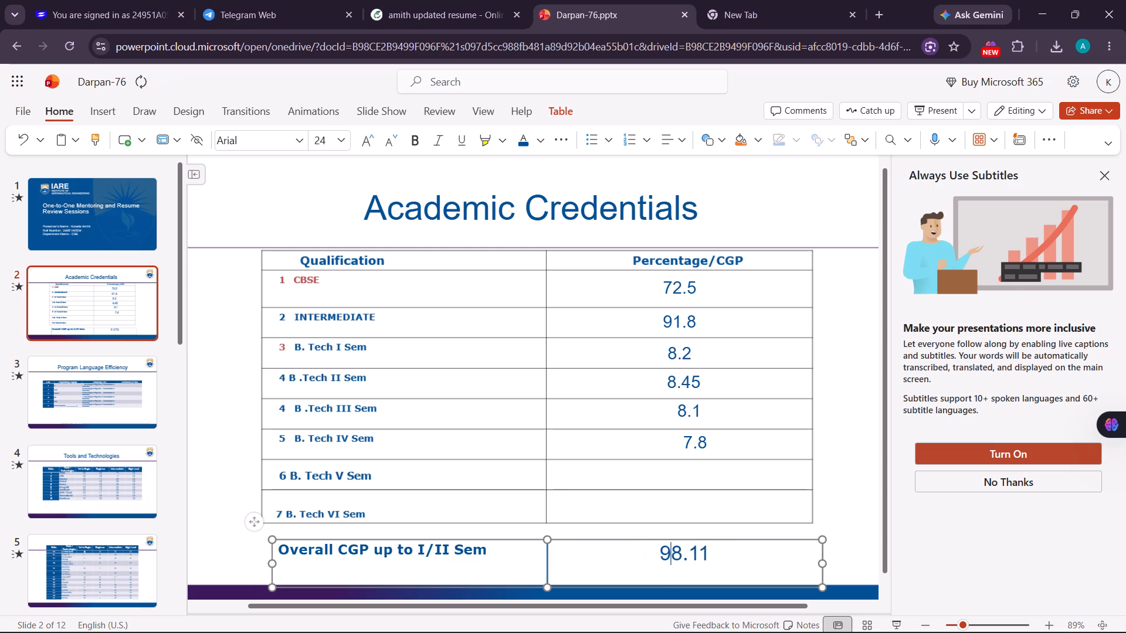
pyautogui.press('BackSpace')
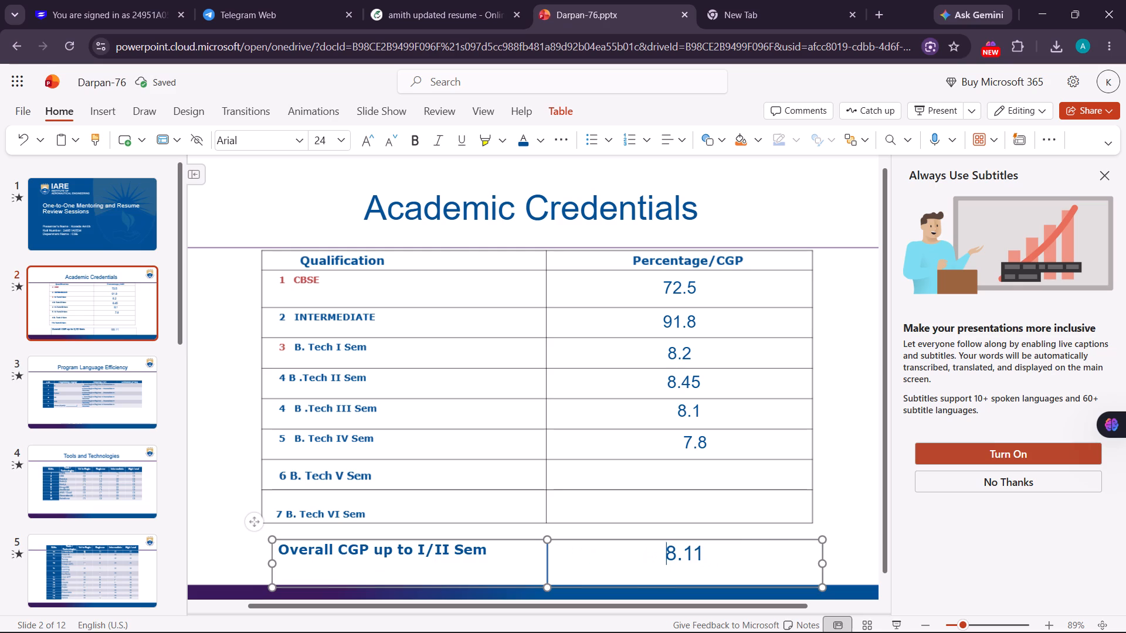
# Shift the 8.1 and 7.8 text boxes slightly left to line up with the scores above them.
pyautogui.click(685, 407)
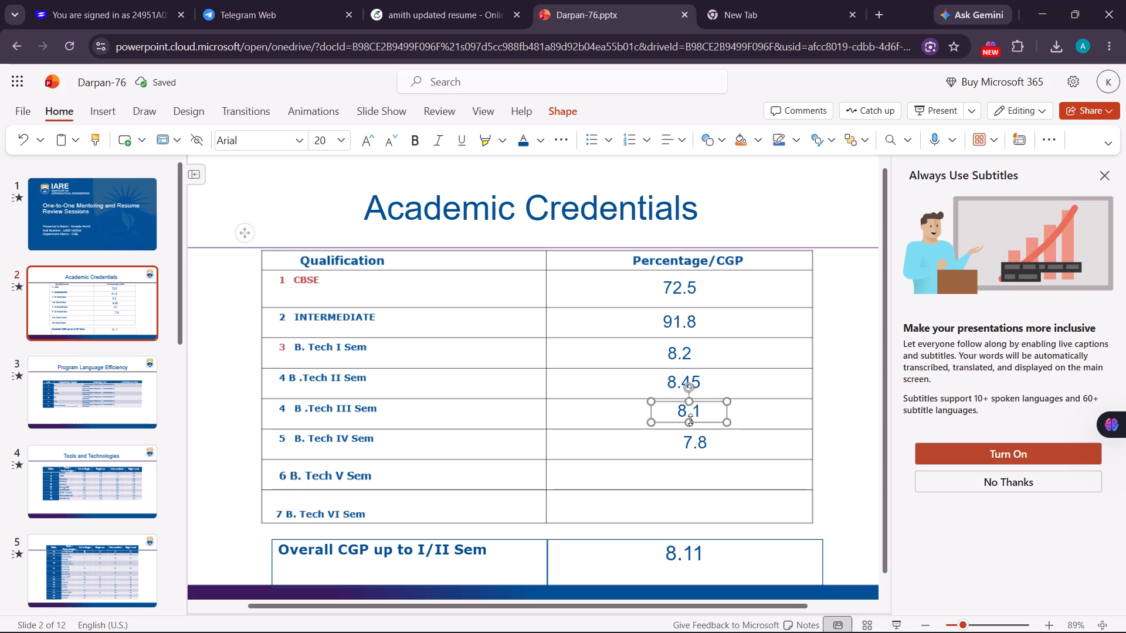
pyautogui.click(690, 416)
pyautogui.click(741, 418)
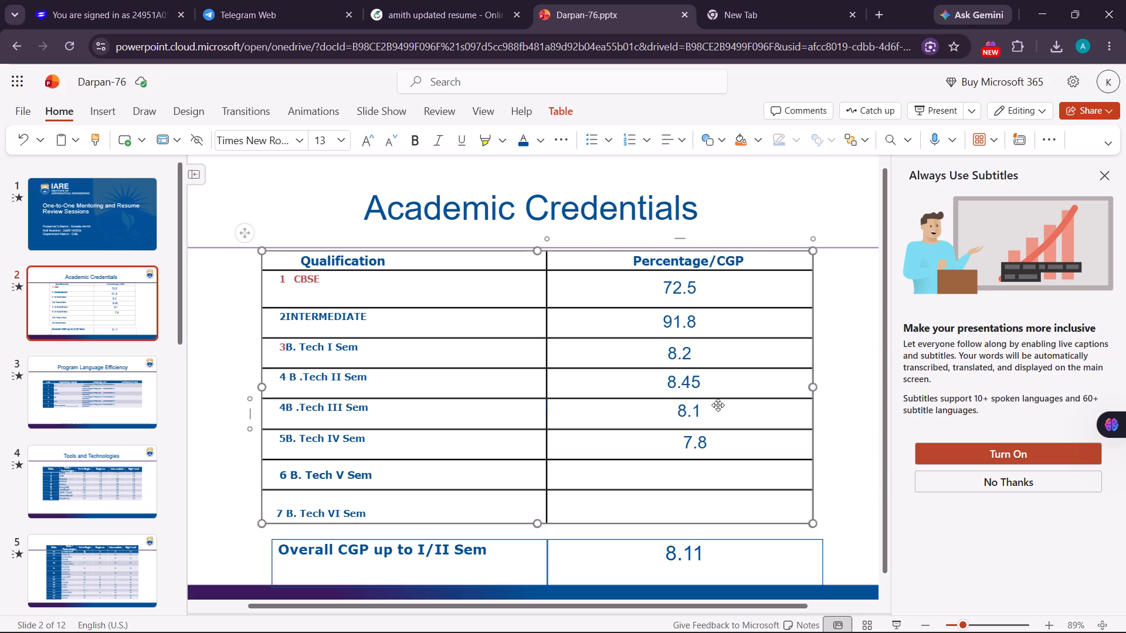
pyautogui.moveTo(694, 401); pyautogui.dragTo(686, 400)
pyautogui.click(746, 411)
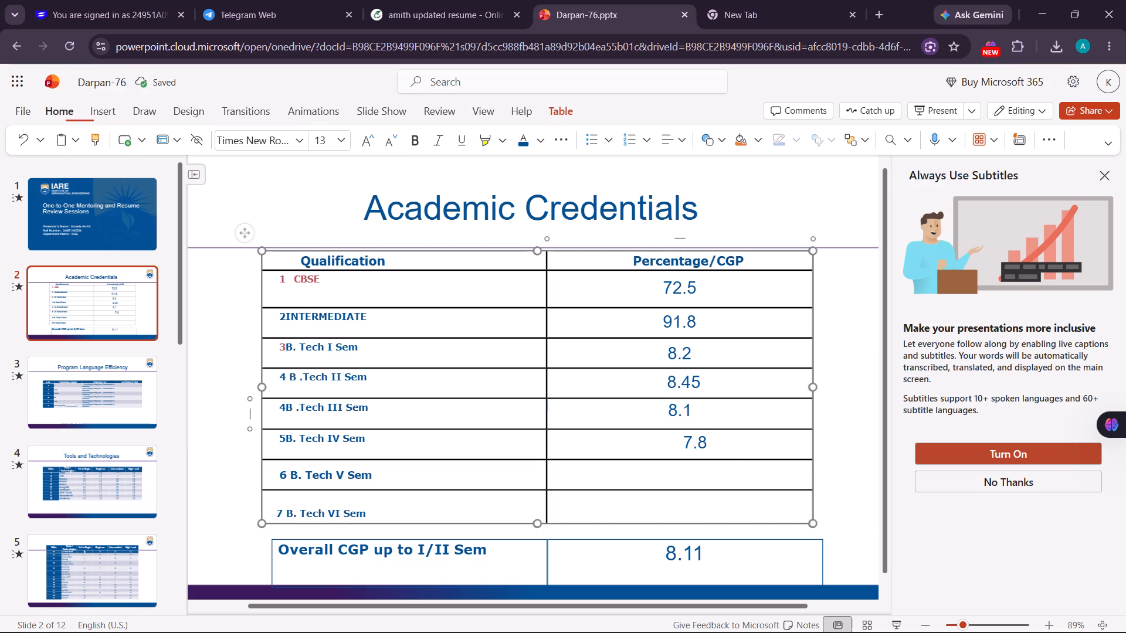
pyautogui.moveTo(700, 433); pyautogui.dragTo(687, 434)
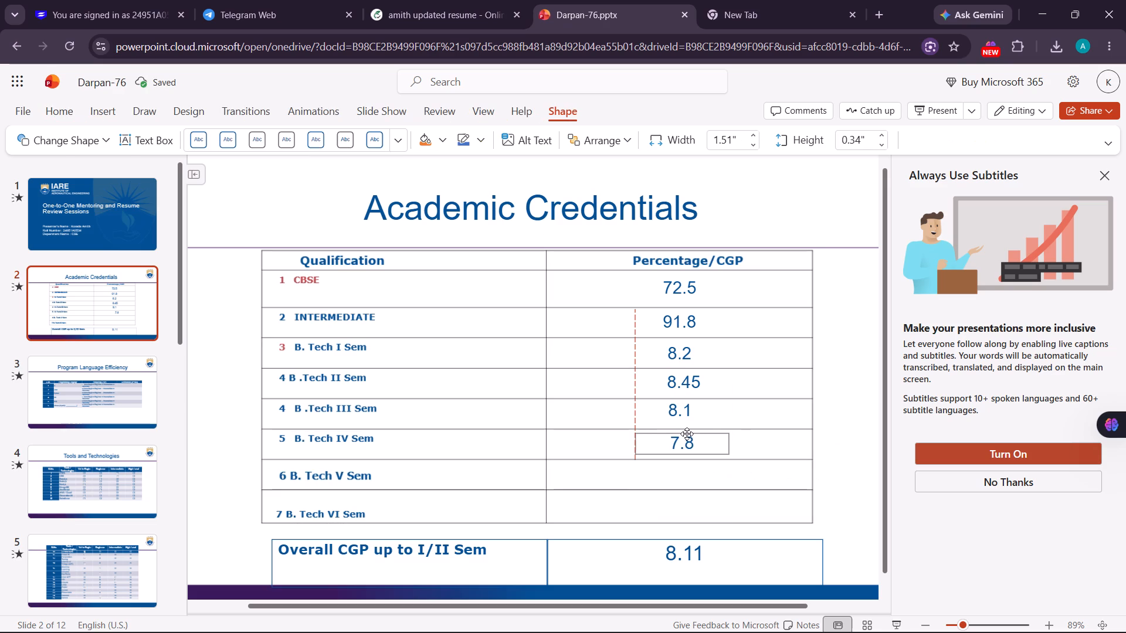
pyautogui.moveTo(687, 434); pyautogui.dragTo(685, 433)
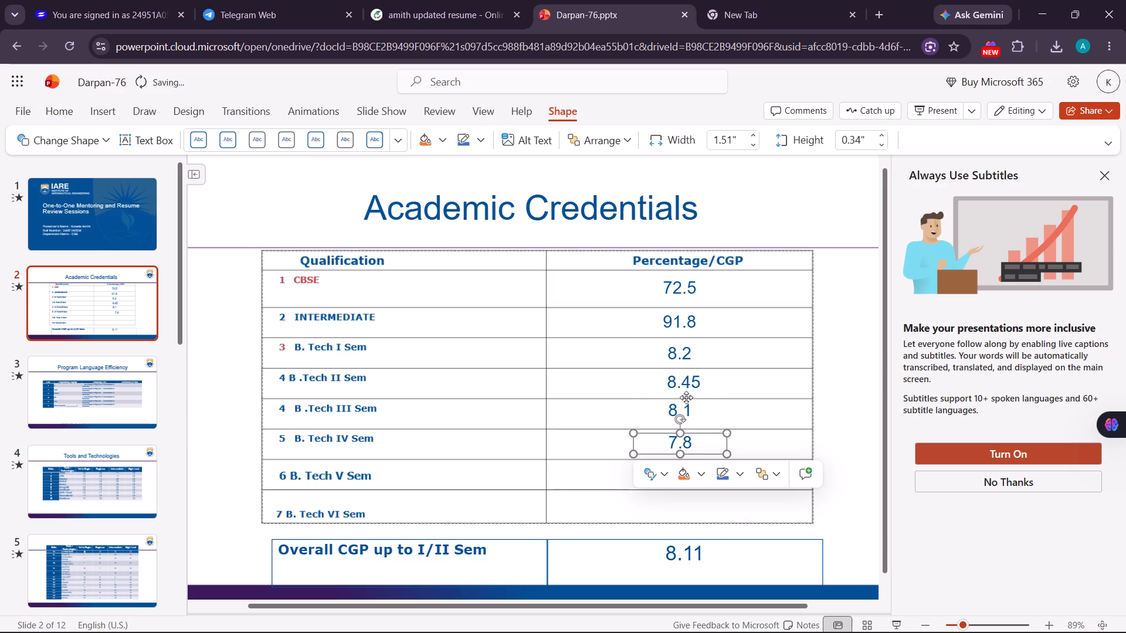
# On the first Tools and Technologies slide, move the React.js and MongoDB check marks from Beginner to Yet to Begin.
pyautogui.click(138, 363)
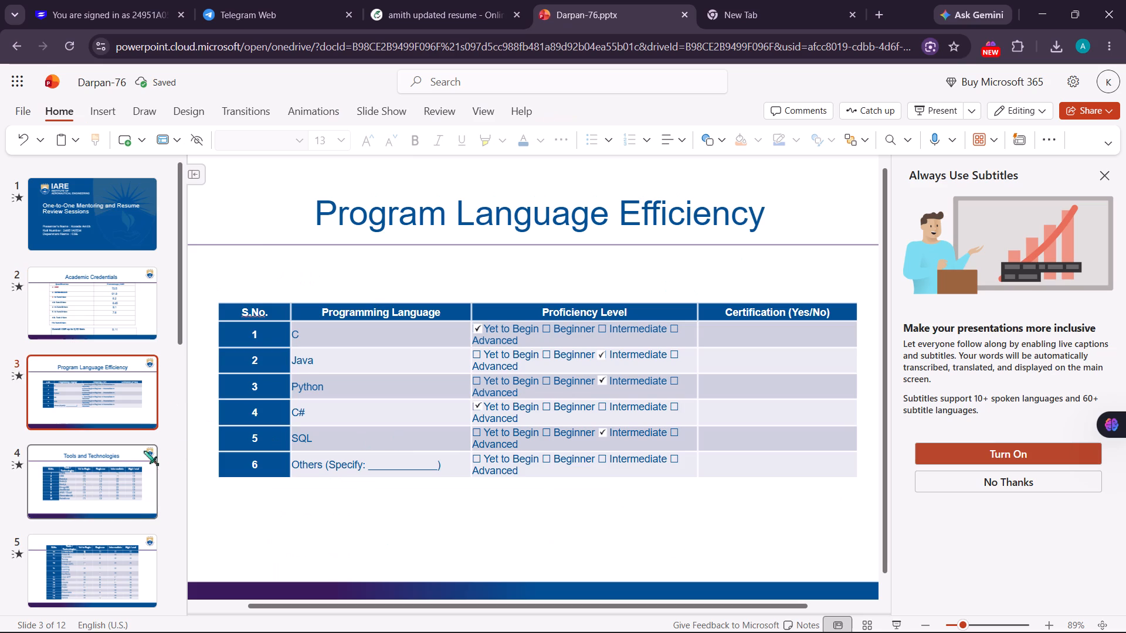
pyautogui.click(134, 464)
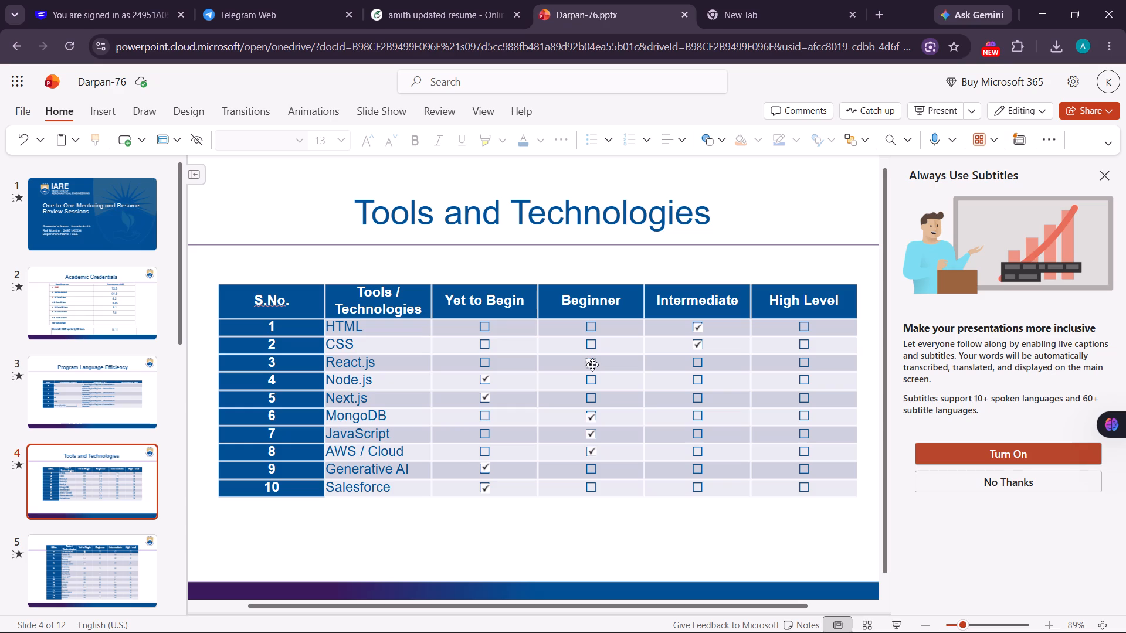
pyautogui.moveTo(592, 365); pyautogui.dragTo(519, 365)
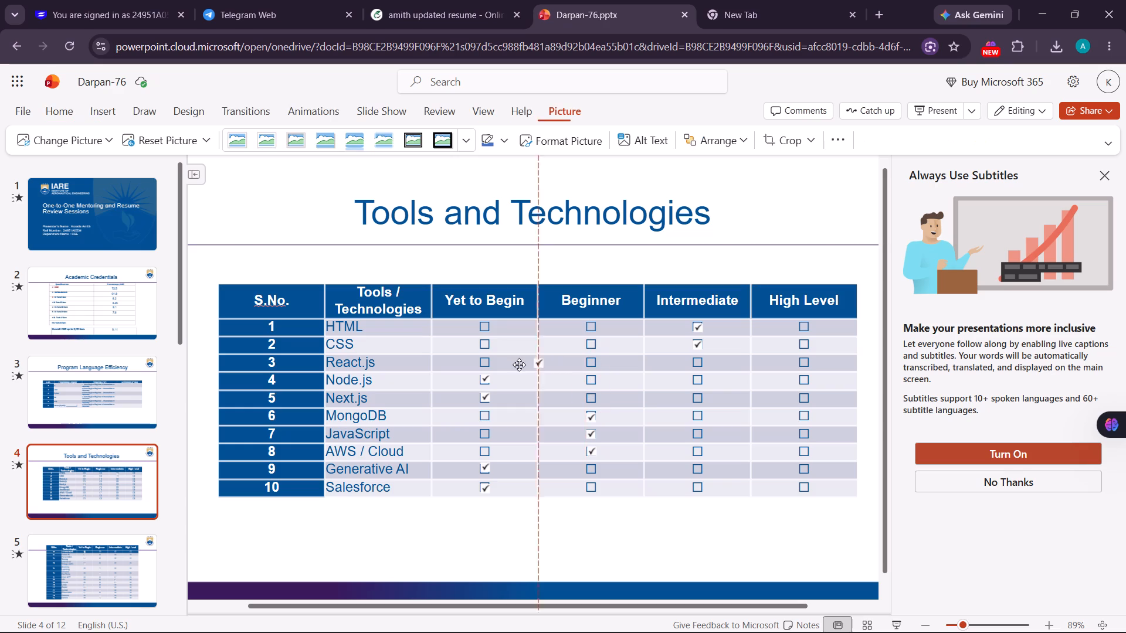
pyautogui.moveTo(519, 365); pyautogui.dragTo(485, 365)
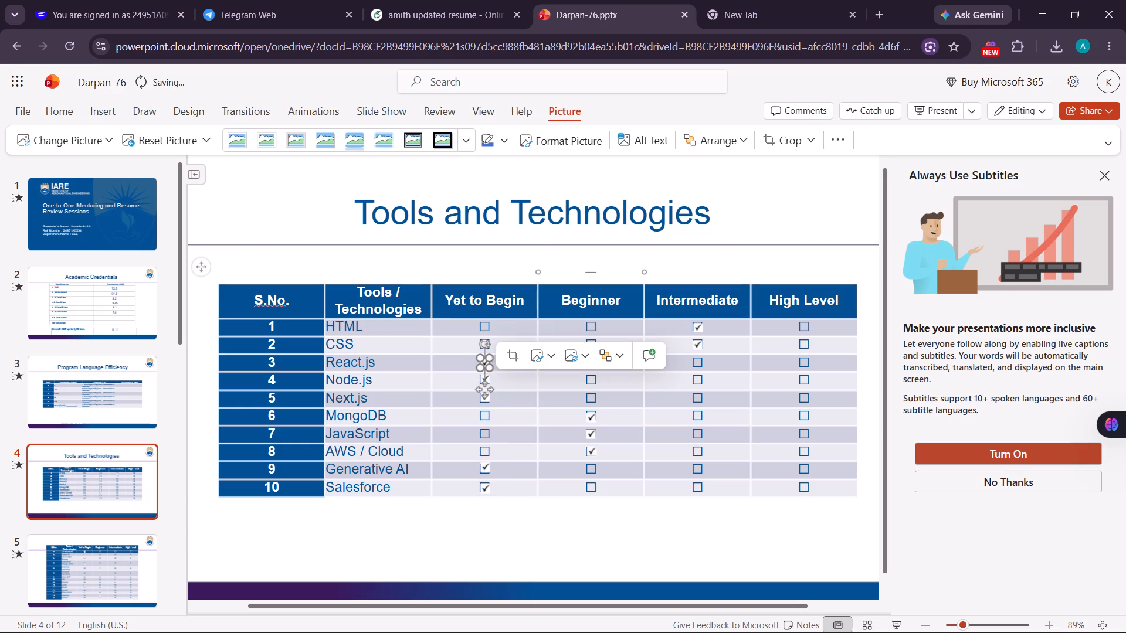
pyautogui.moveTo(591, 417); pyautogui.dragTo(484, 417)
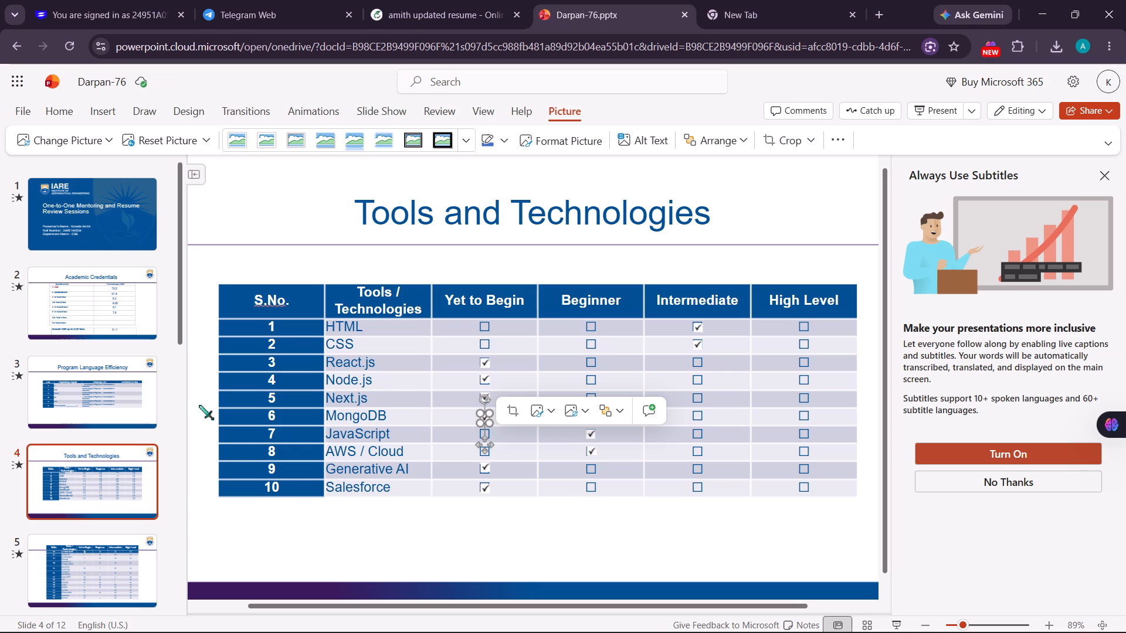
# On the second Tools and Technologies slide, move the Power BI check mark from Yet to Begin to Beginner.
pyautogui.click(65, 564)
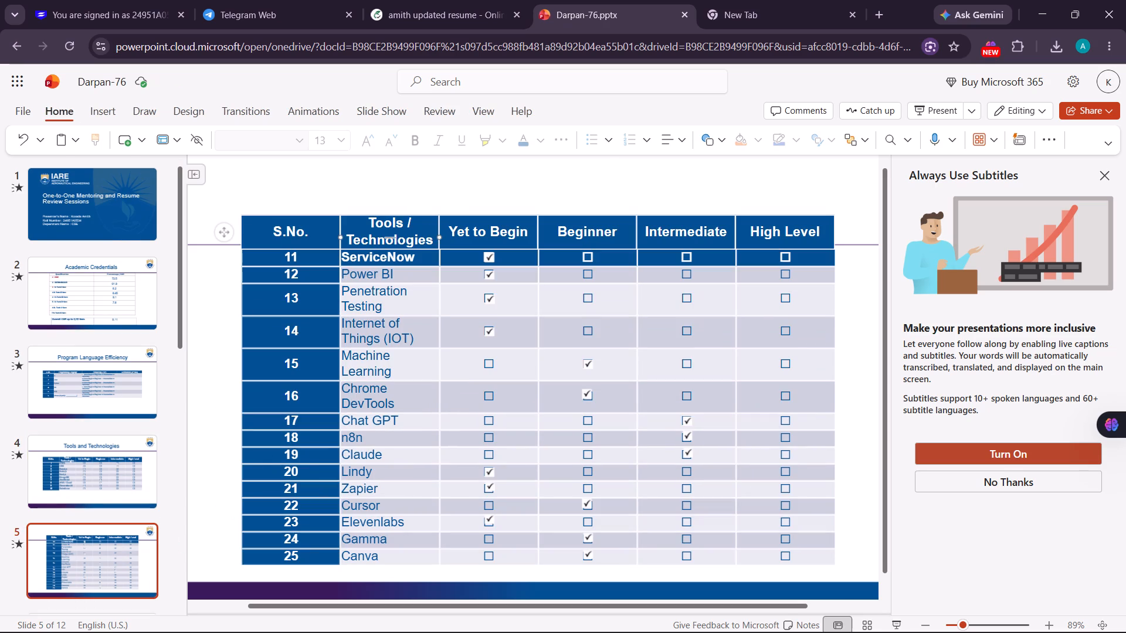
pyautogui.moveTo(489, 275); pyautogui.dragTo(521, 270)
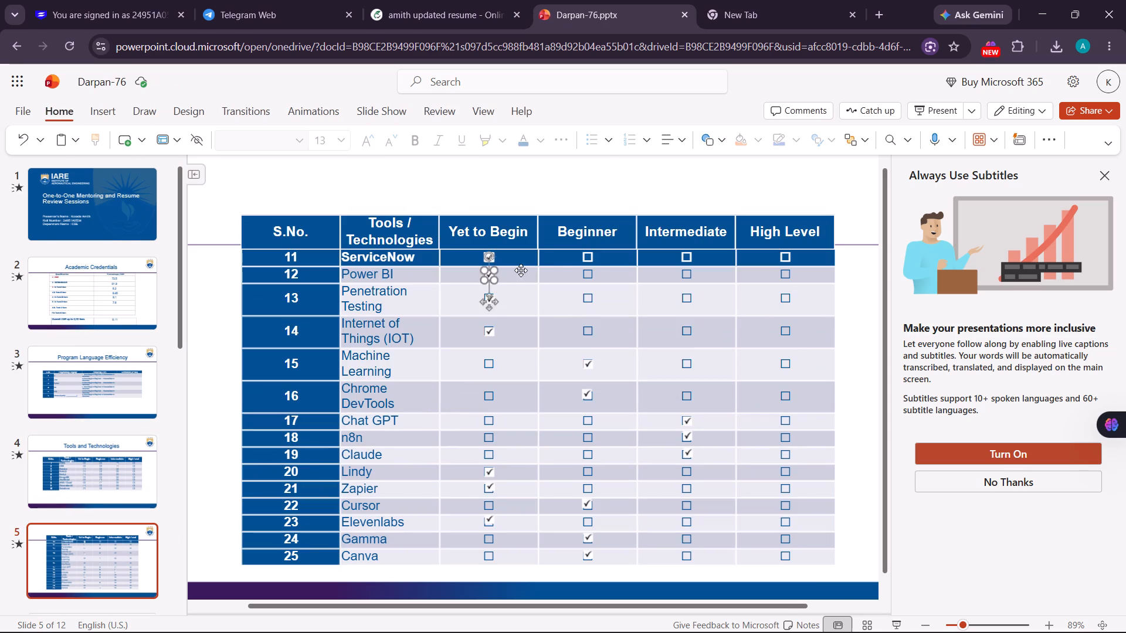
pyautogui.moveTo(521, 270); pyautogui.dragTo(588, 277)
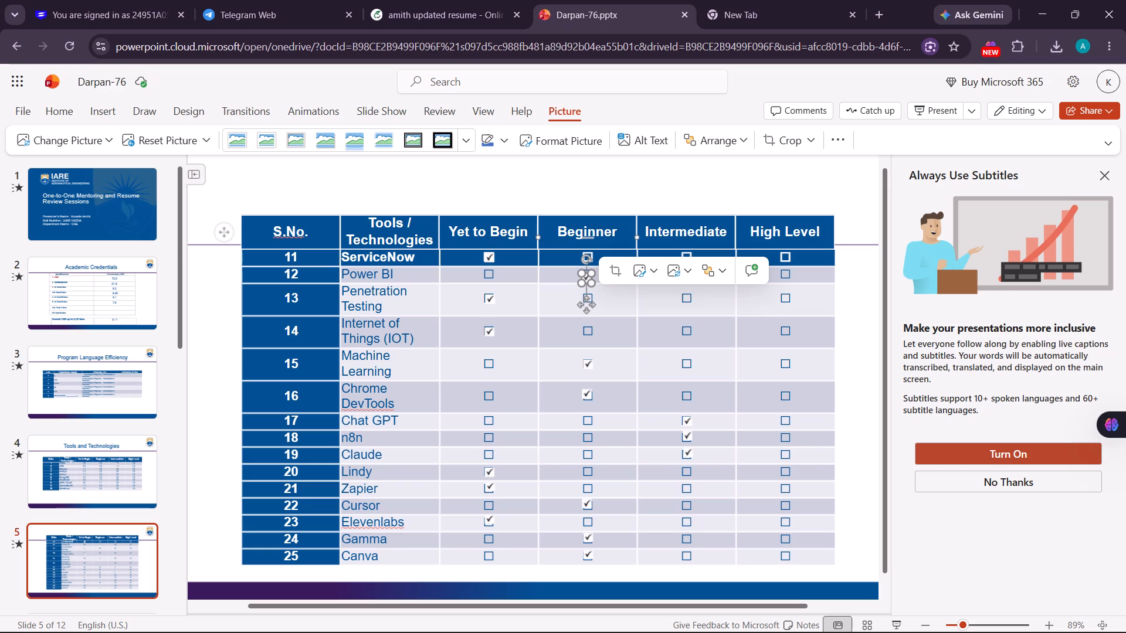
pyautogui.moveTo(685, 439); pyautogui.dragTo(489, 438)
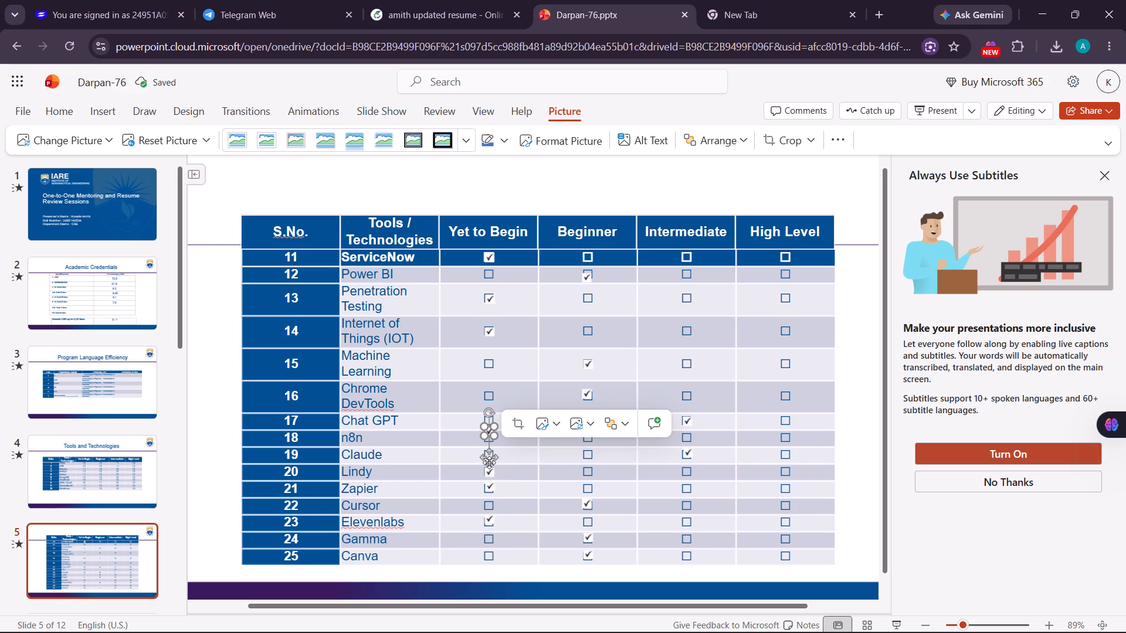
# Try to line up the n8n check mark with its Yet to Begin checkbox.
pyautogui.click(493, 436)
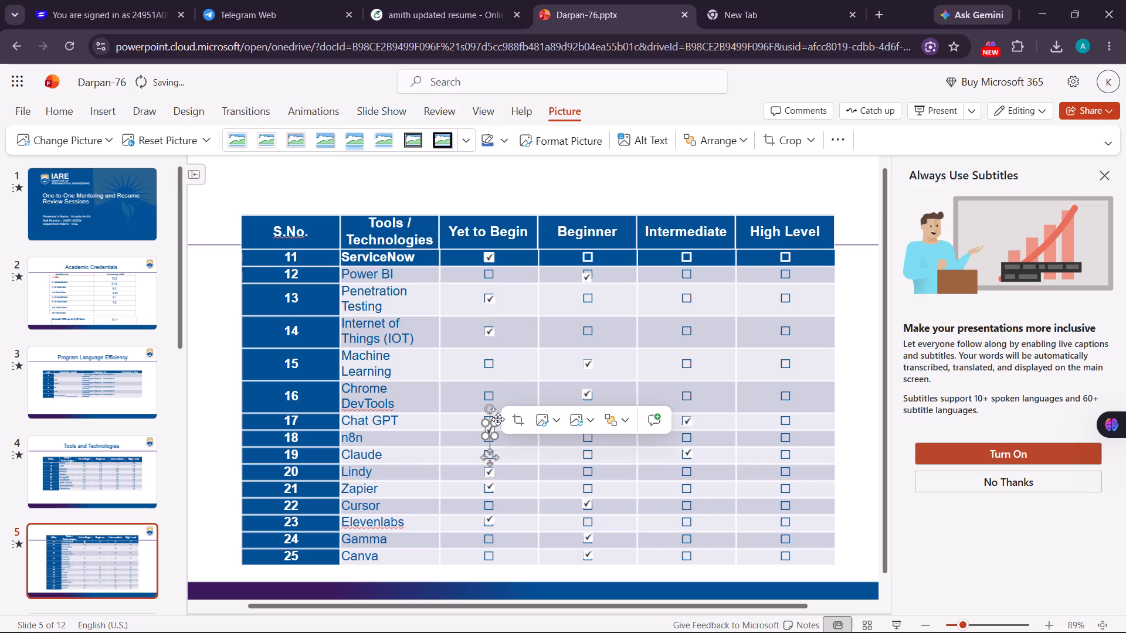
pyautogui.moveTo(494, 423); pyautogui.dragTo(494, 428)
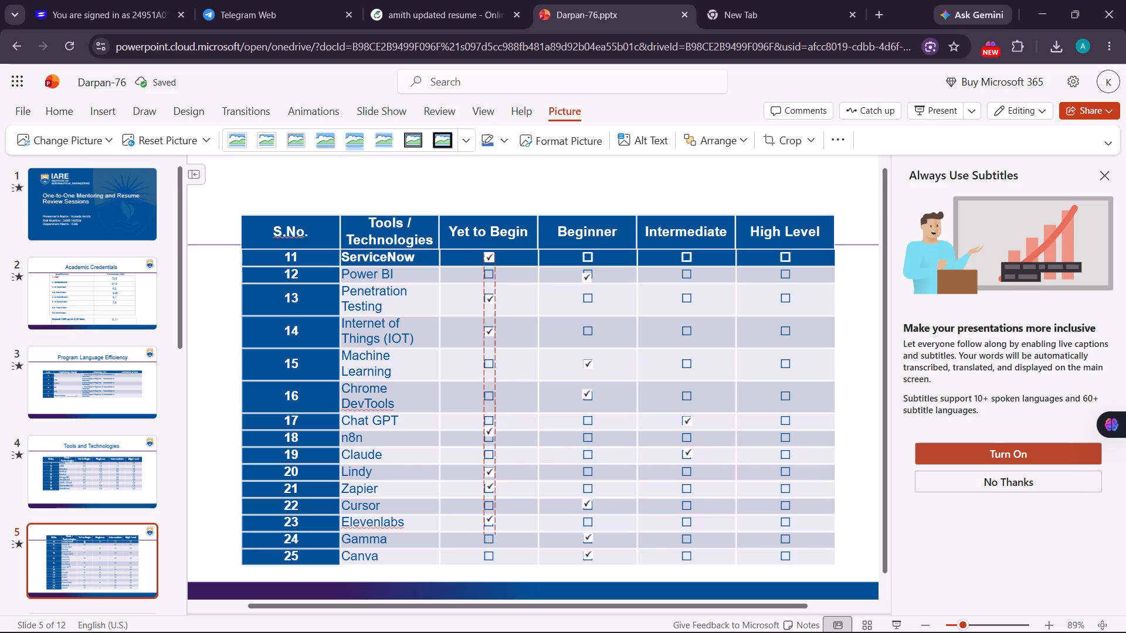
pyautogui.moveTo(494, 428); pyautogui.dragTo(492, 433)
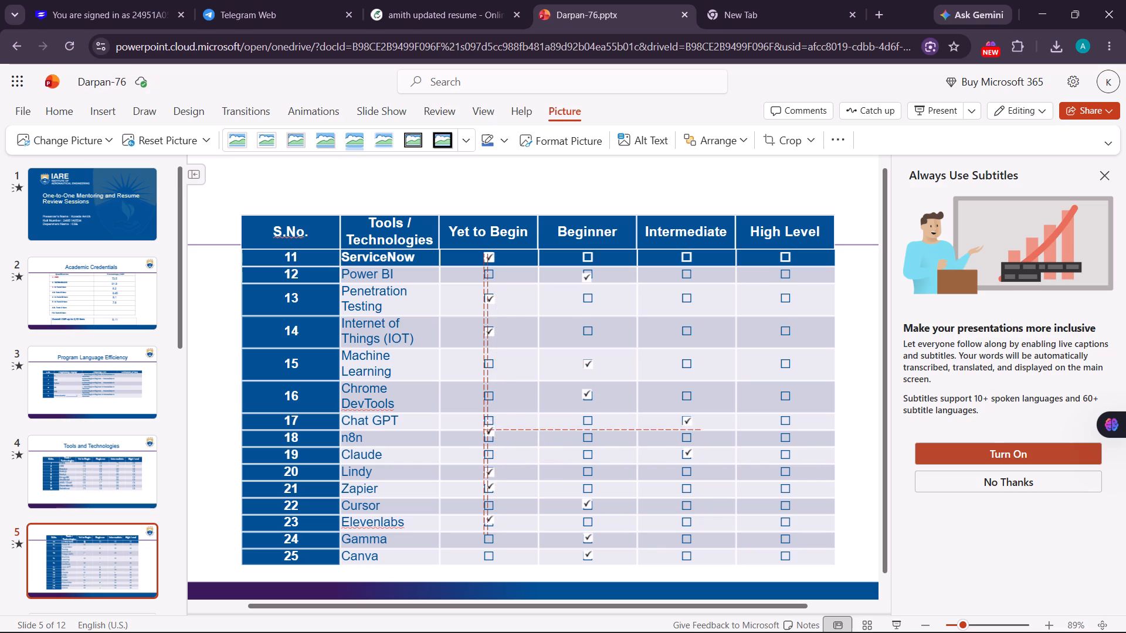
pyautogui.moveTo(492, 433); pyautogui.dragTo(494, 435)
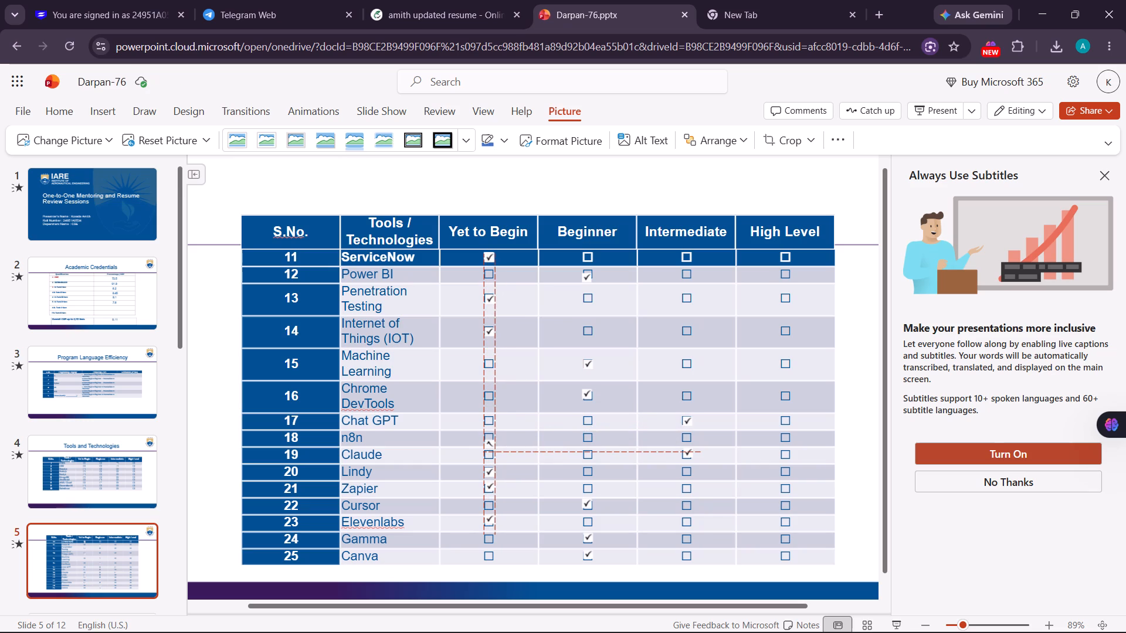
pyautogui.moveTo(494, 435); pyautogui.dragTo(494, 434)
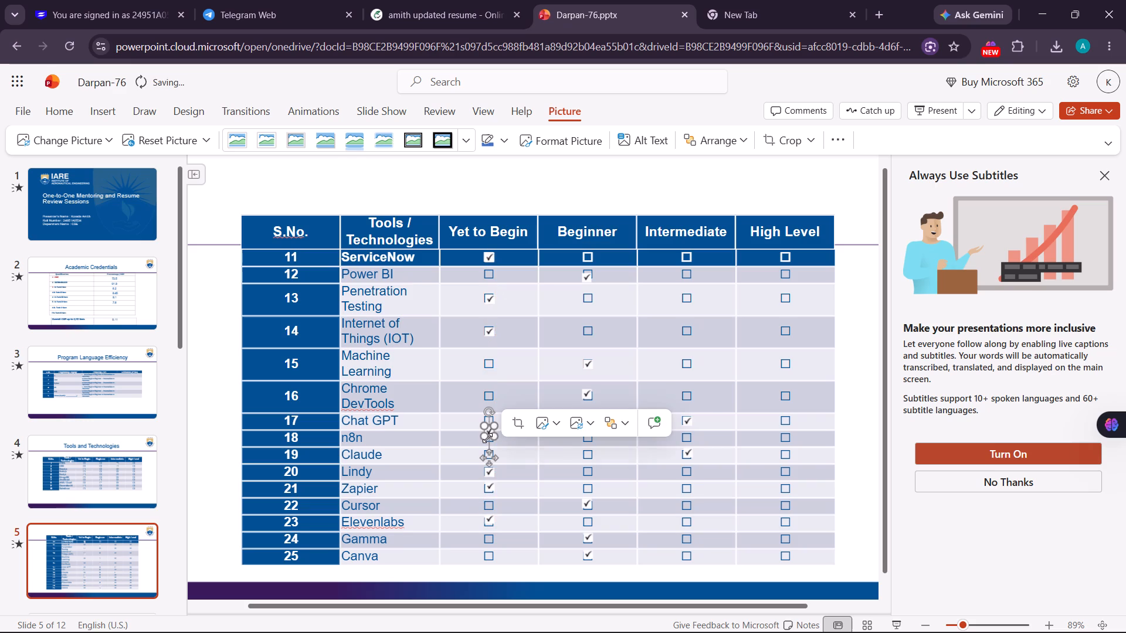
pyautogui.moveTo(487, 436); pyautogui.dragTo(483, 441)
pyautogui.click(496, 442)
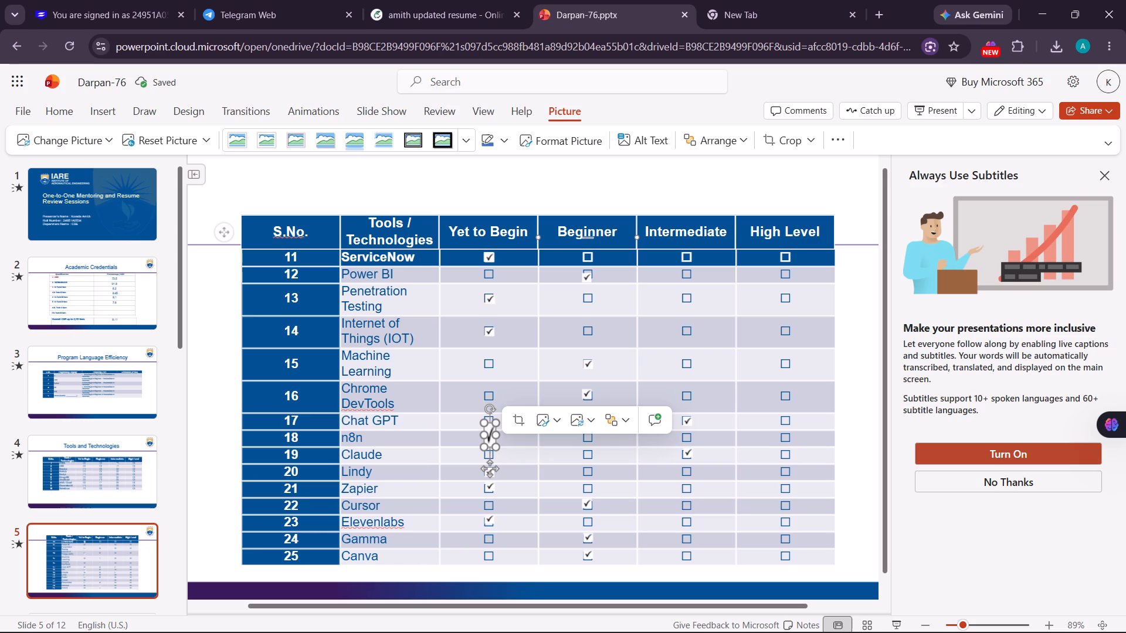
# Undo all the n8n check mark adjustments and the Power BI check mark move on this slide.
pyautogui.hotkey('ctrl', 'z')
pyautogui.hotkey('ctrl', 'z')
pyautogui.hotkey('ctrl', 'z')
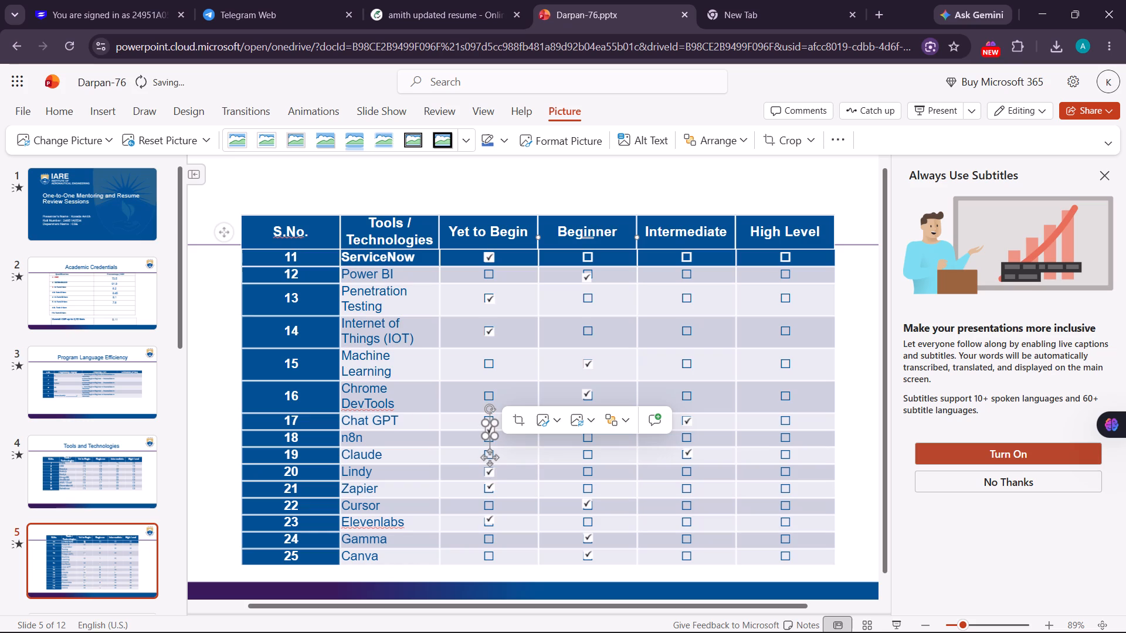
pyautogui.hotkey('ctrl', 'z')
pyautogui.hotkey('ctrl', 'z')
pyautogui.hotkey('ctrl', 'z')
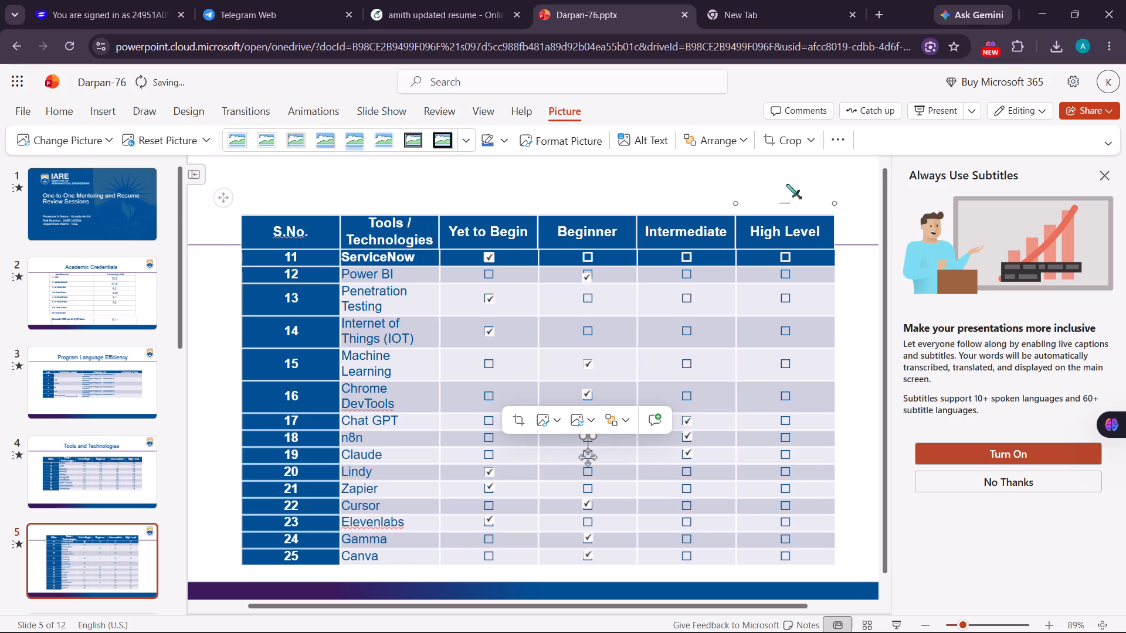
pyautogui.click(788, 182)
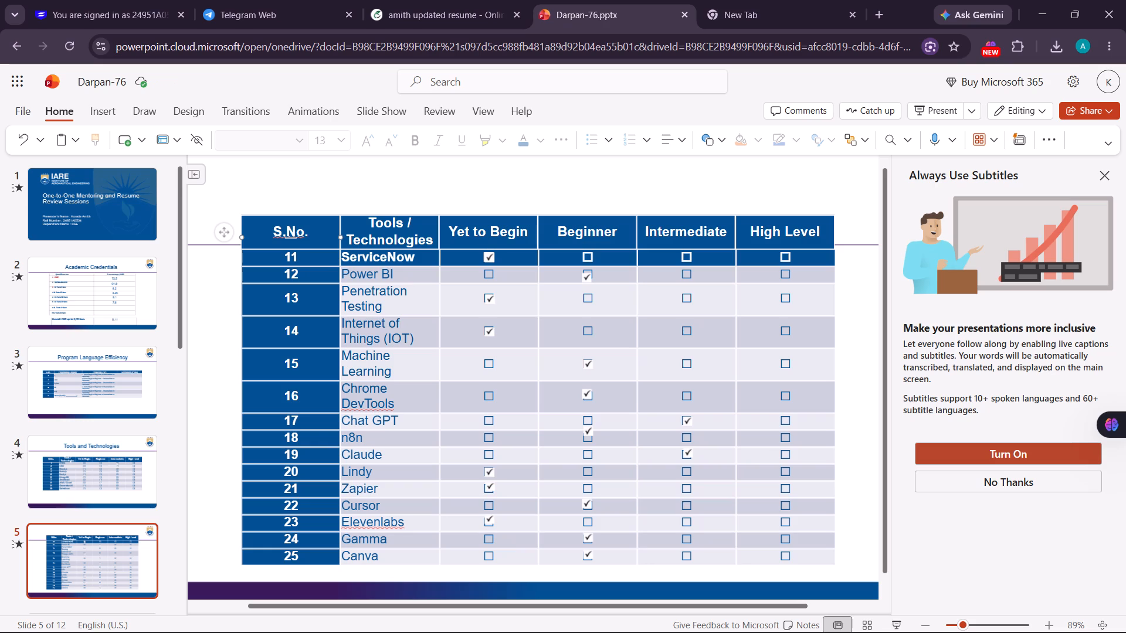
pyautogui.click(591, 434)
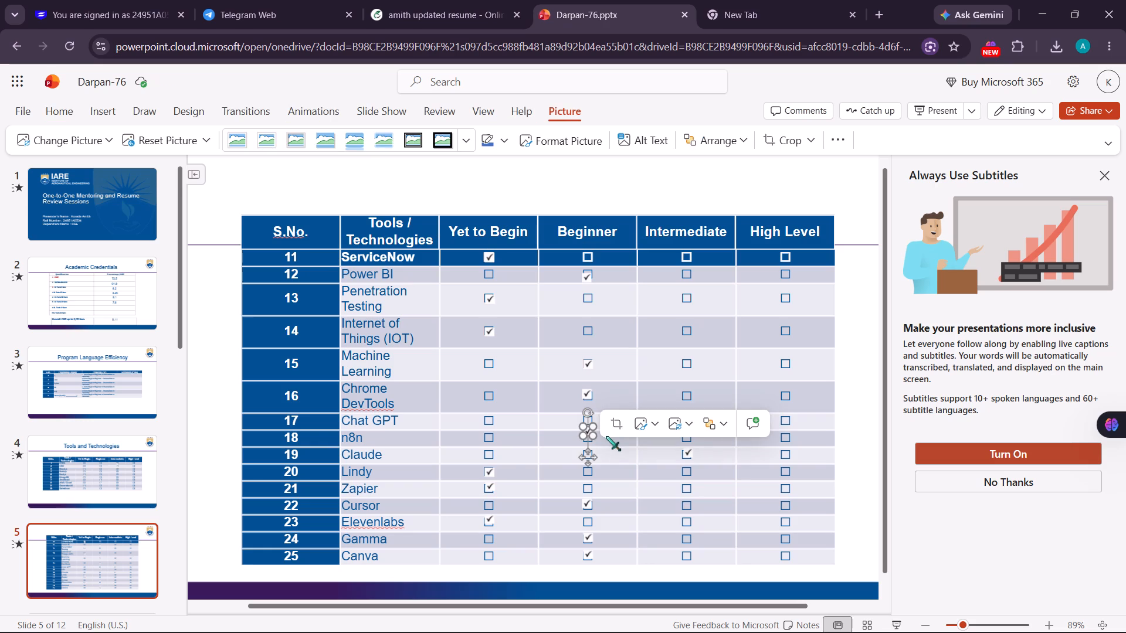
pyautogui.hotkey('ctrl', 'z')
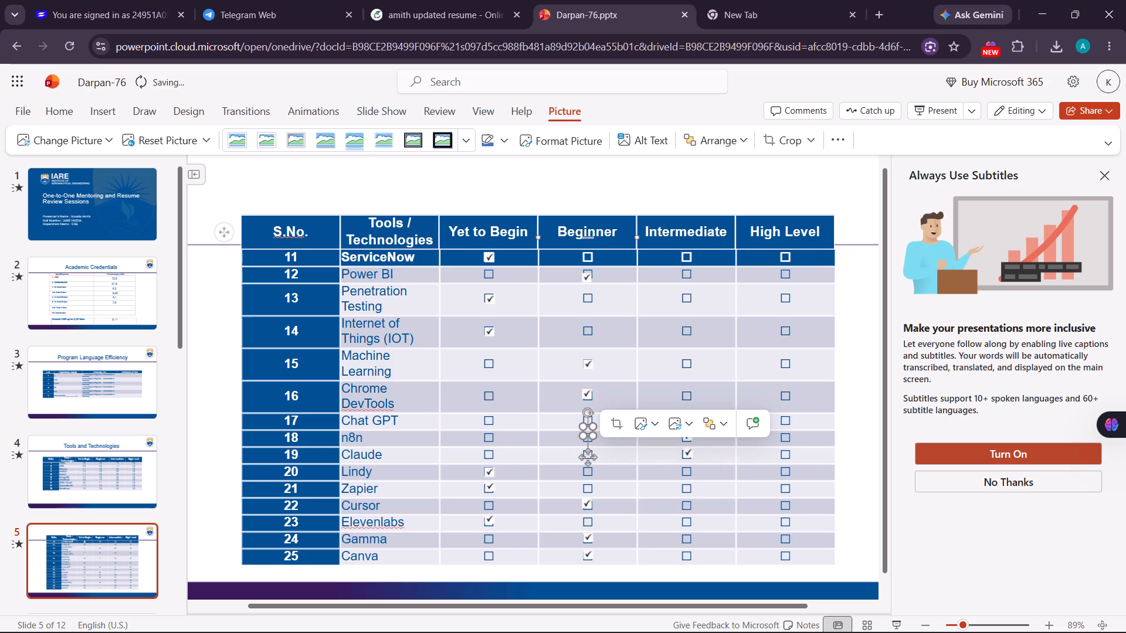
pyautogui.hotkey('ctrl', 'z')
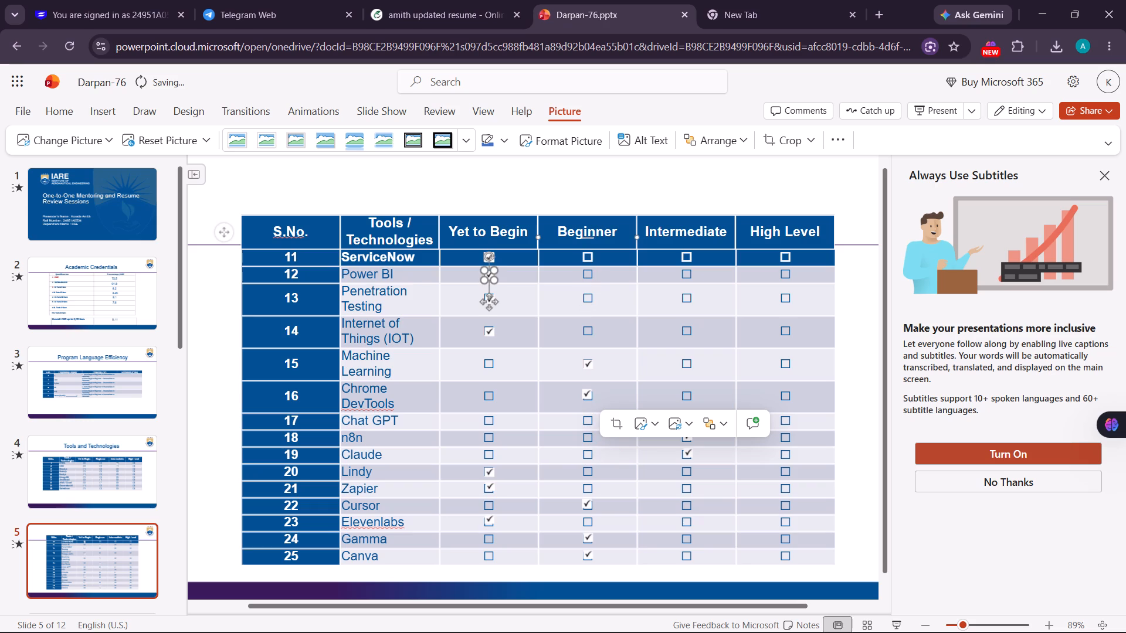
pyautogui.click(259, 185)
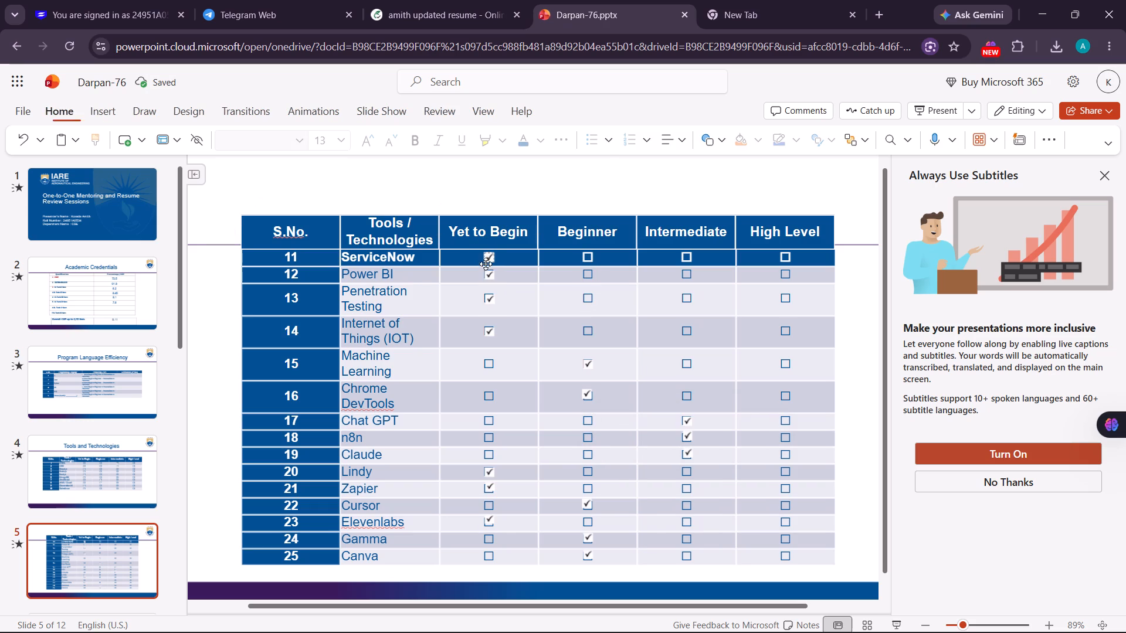
# Move the Power BI check mark from Yet to Begin onto its Beginner checkbox, aligned with the marks below.
pyautogui.moveTo(493, 277); pyautogui.dragTo(592, 275)
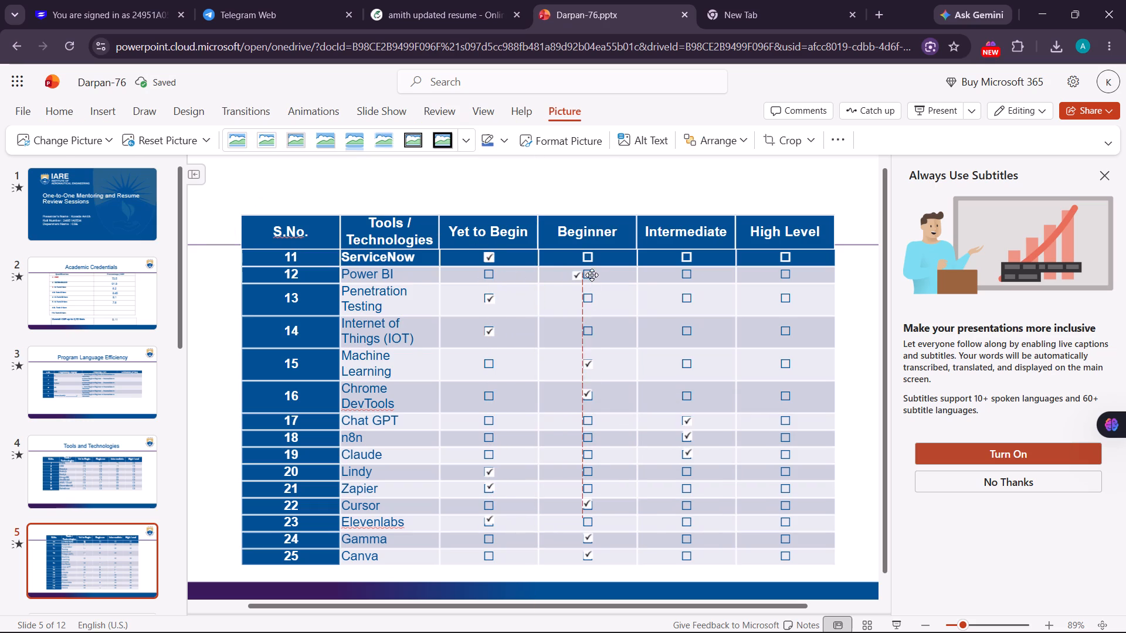
pyautogui.moveTo(592, 275); pyautogui.dragTo(592, 278)
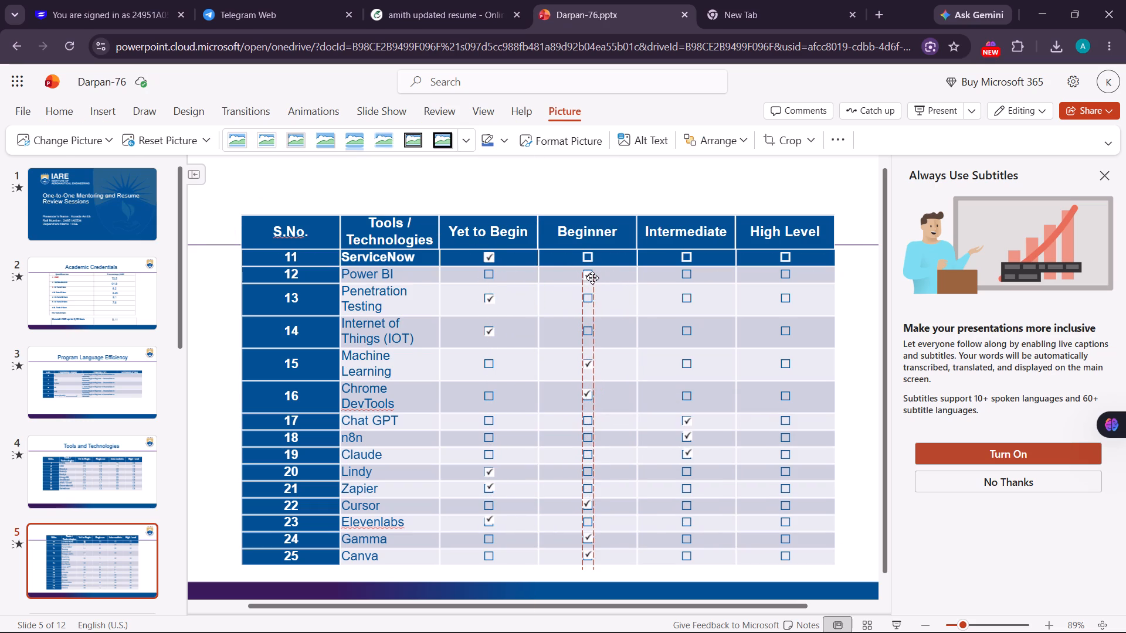
pyautogui.moveTo(592, 278); pyautogui.dragTo(592, 277)
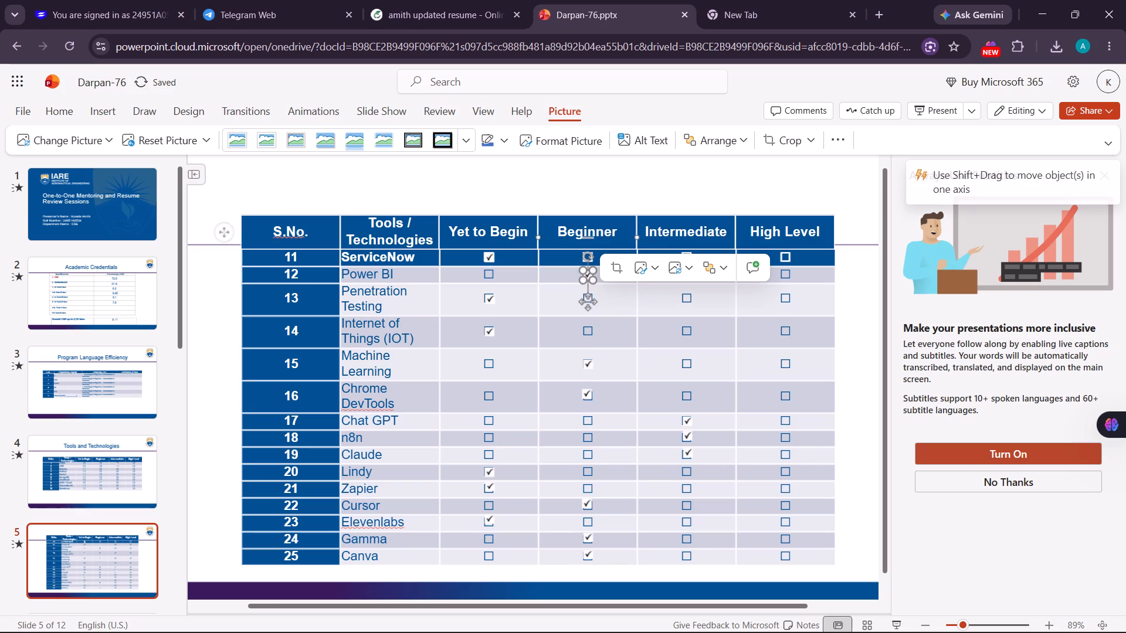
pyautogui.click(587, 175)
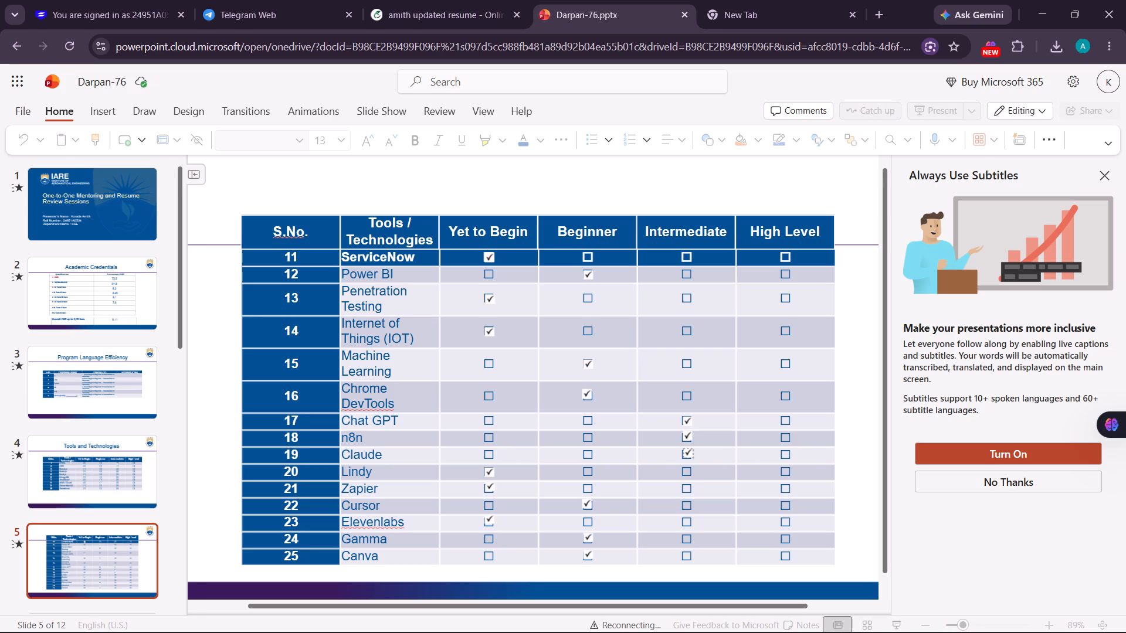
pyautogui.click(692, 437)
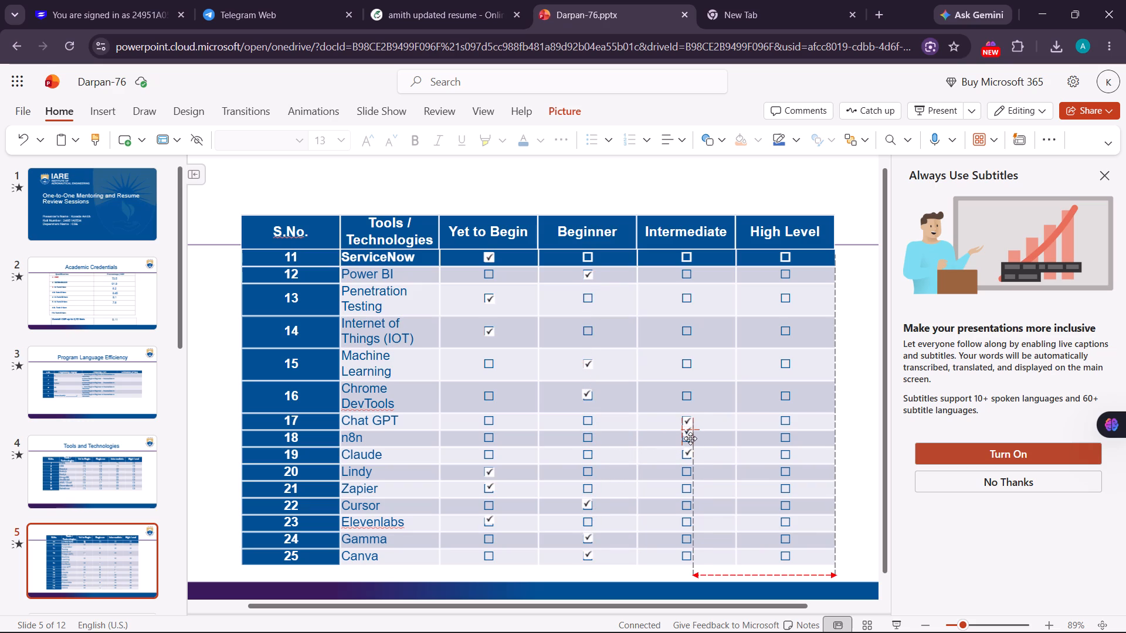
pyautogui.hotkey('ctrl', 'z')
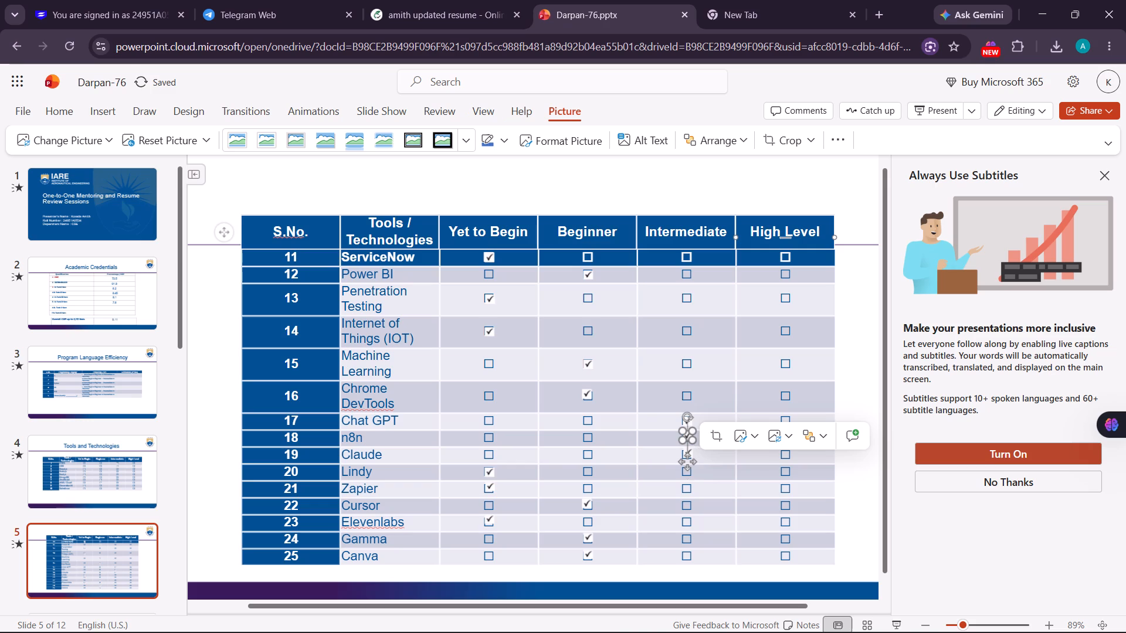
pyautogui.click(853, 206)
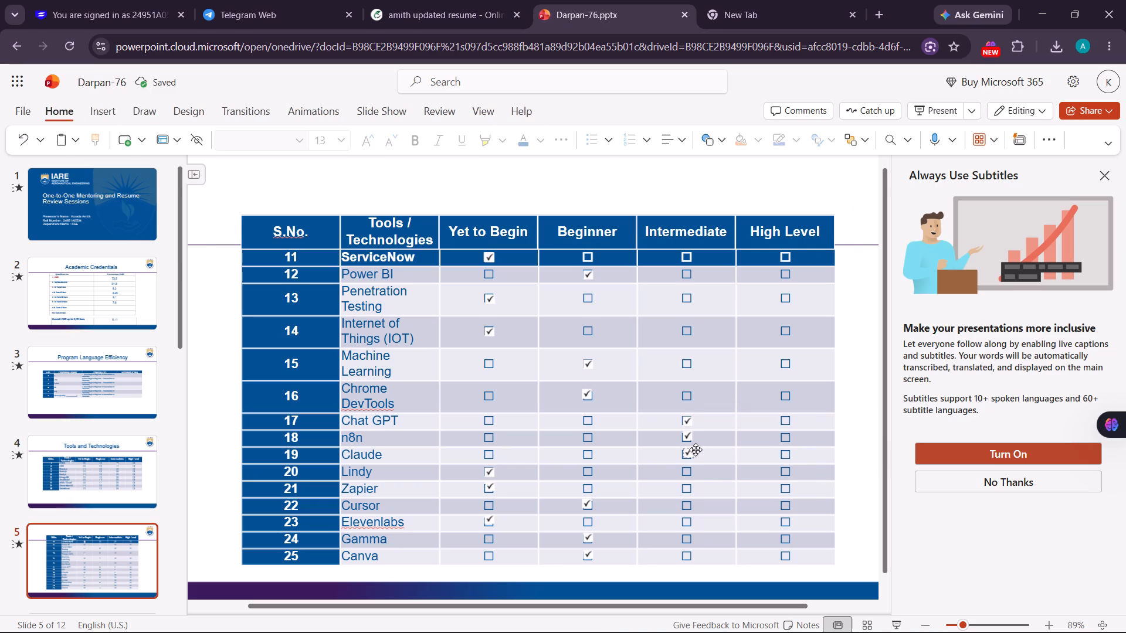
# Move the Claude row's Intermediate check mark onto the Beginner checkbox of the n8n row, aligned with the marks in that column.
pyautogui.moveTo(693, 452); pyautogui.dragTo(591, 439)
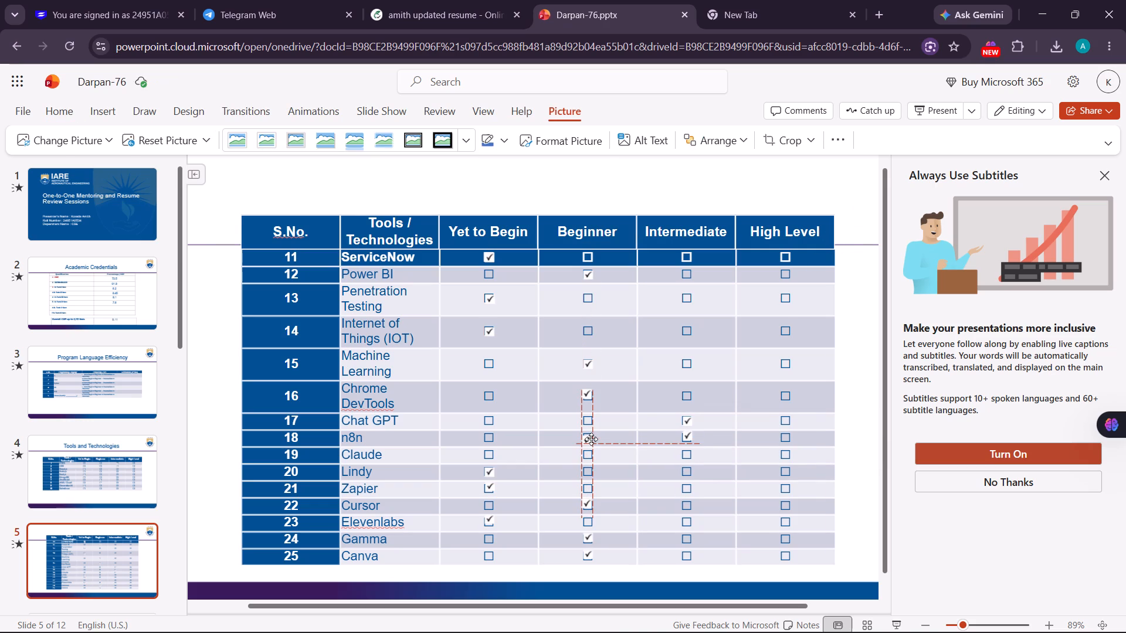
pyautogui.moveTo(591, 439); pyautogui.dragTo(594, 429)
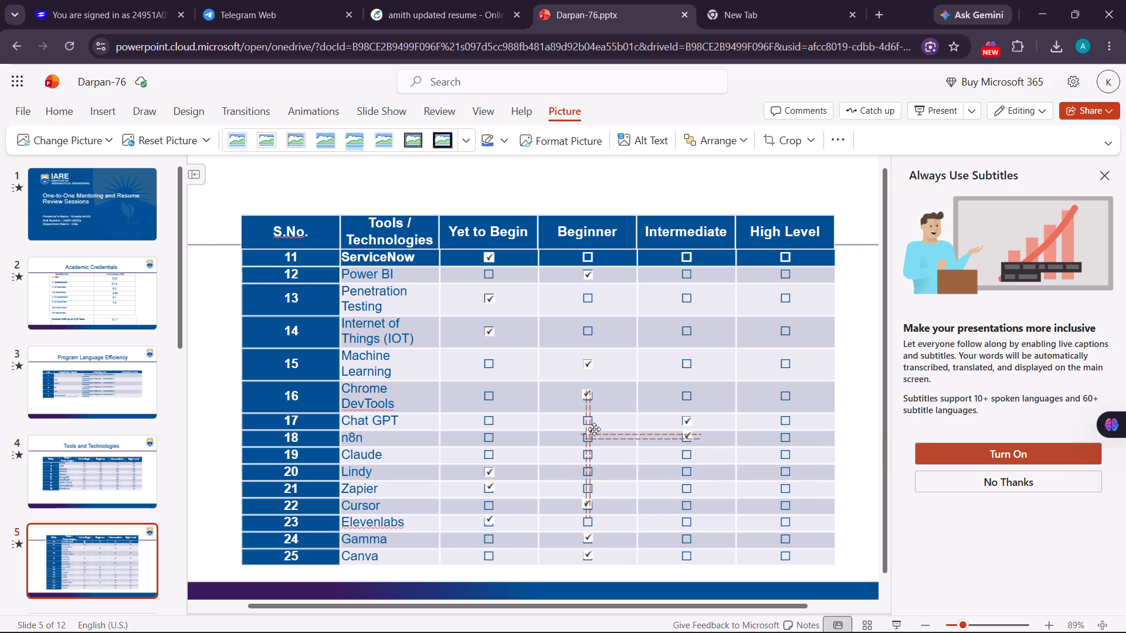
pyautogui.moveTo(594, 429); pyautogui.dragTo(592, 438)
pyautogui.click(857, 270)
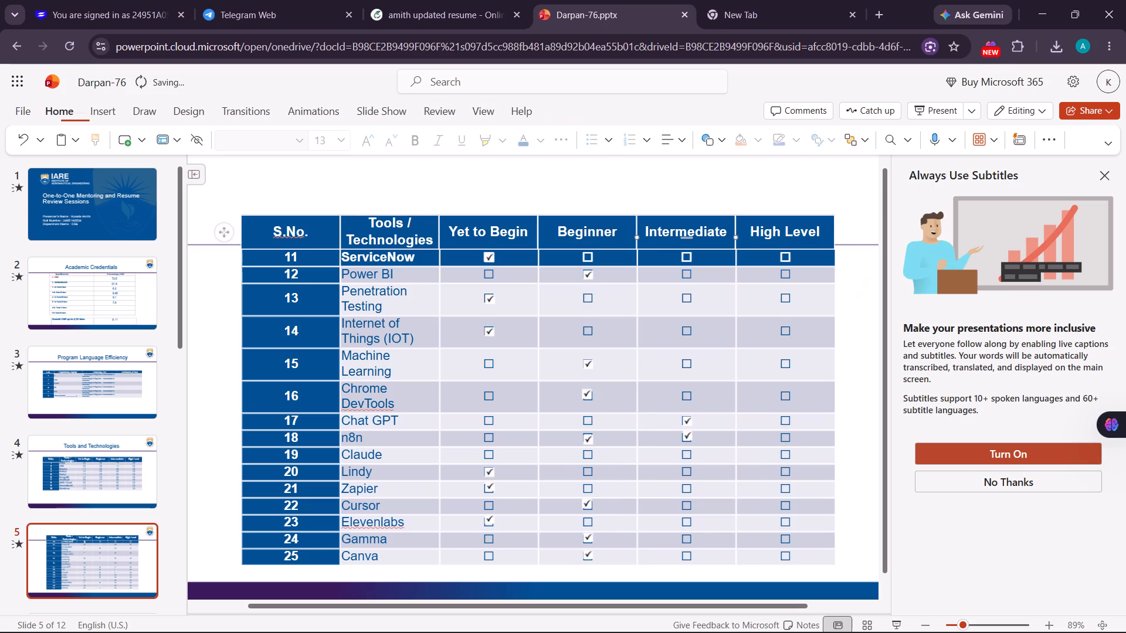
# Move the n8n row's Intermediate check mark down onto the Intermediate checkbox of the Claude row.
pyautogui.moveTo(689, 437); pyautogui.dragTo(686, 451)
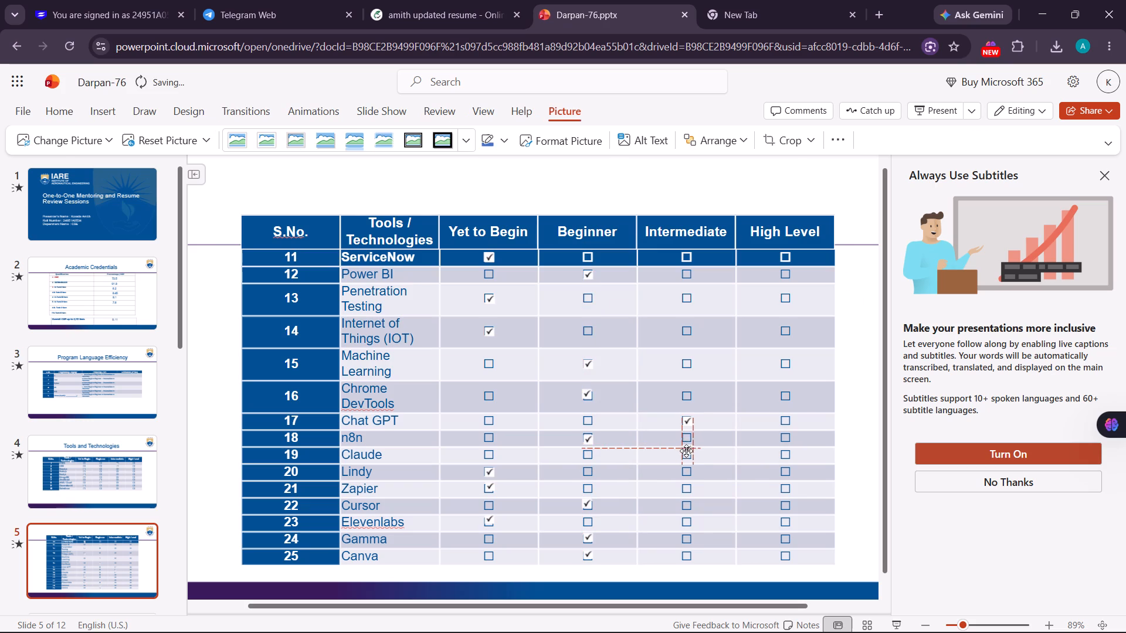
pyautogui.moveTo(686, 451); pyautogui.dragTo(687, 458)
pyautogui.click(857, 304)
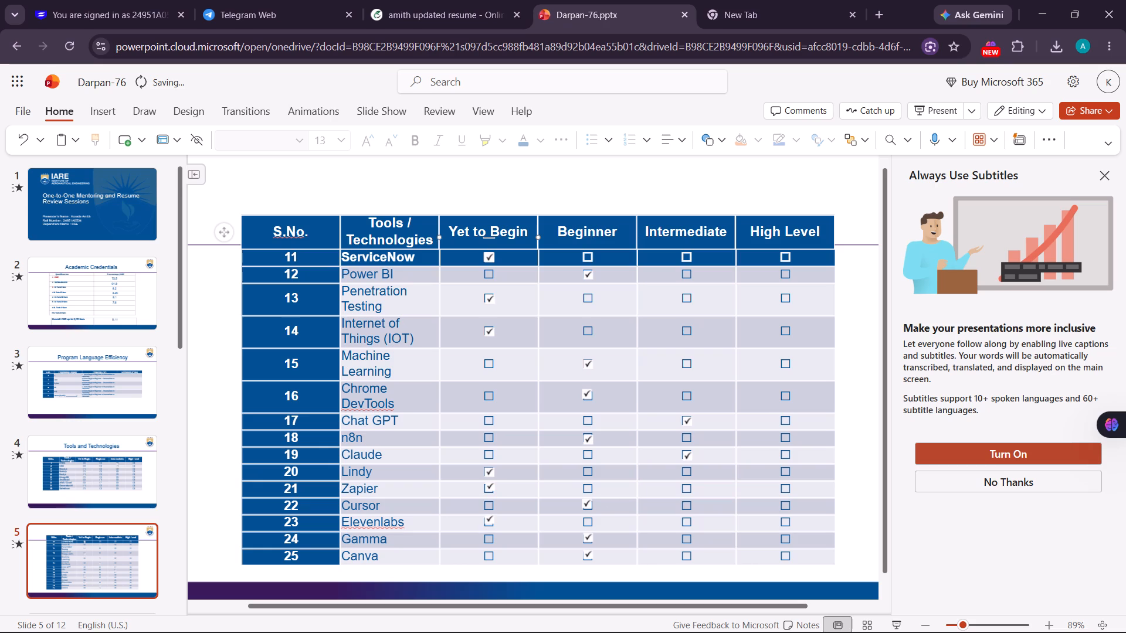
# Move the Cursor check mark from Beginner onto its Yet to Begin checkbox, aligned with the other marks.
pyautogui.moveTo(596, 504); pyautogui.dragTo(554, 507)
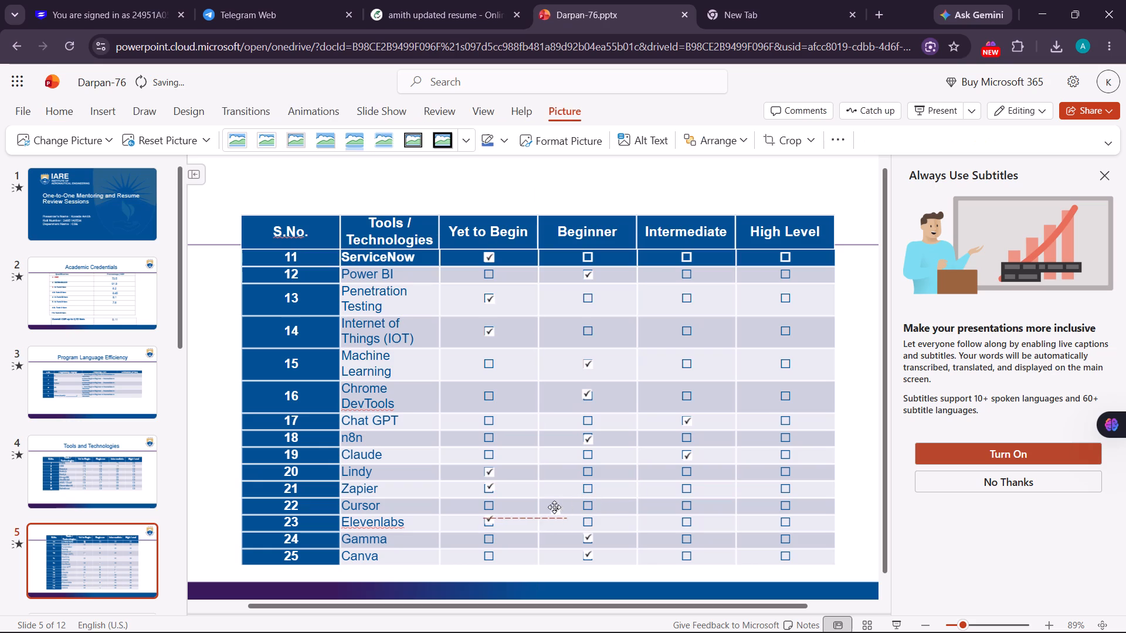
pyautogui.moveTo(554, 507); pyautogui.dragTo(501, 505)
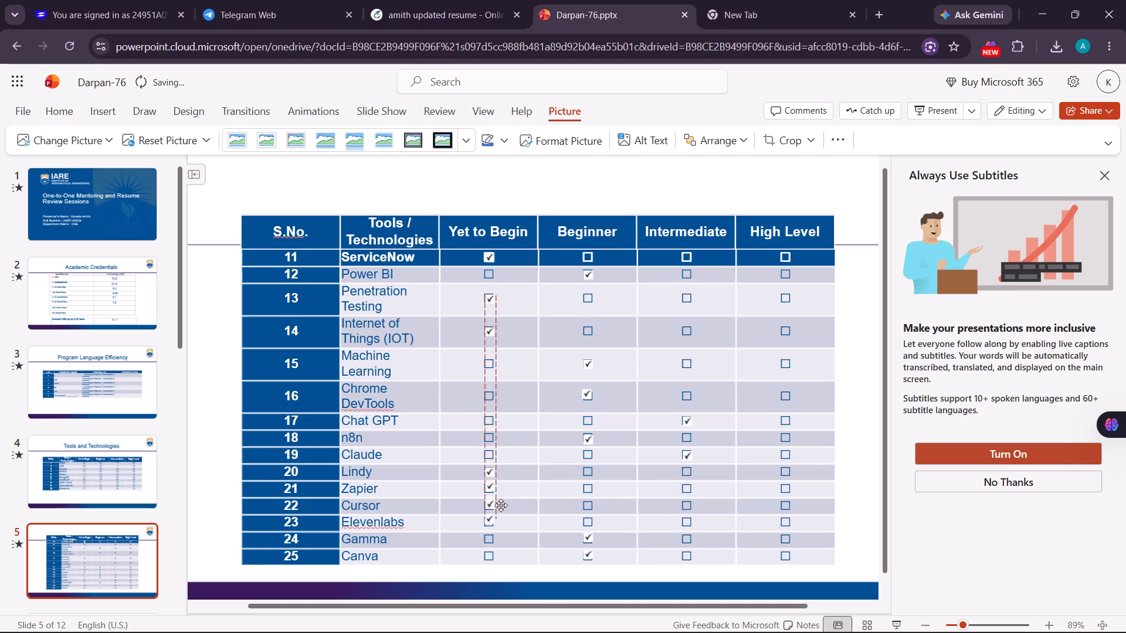
pyautogui.click(782, 173)
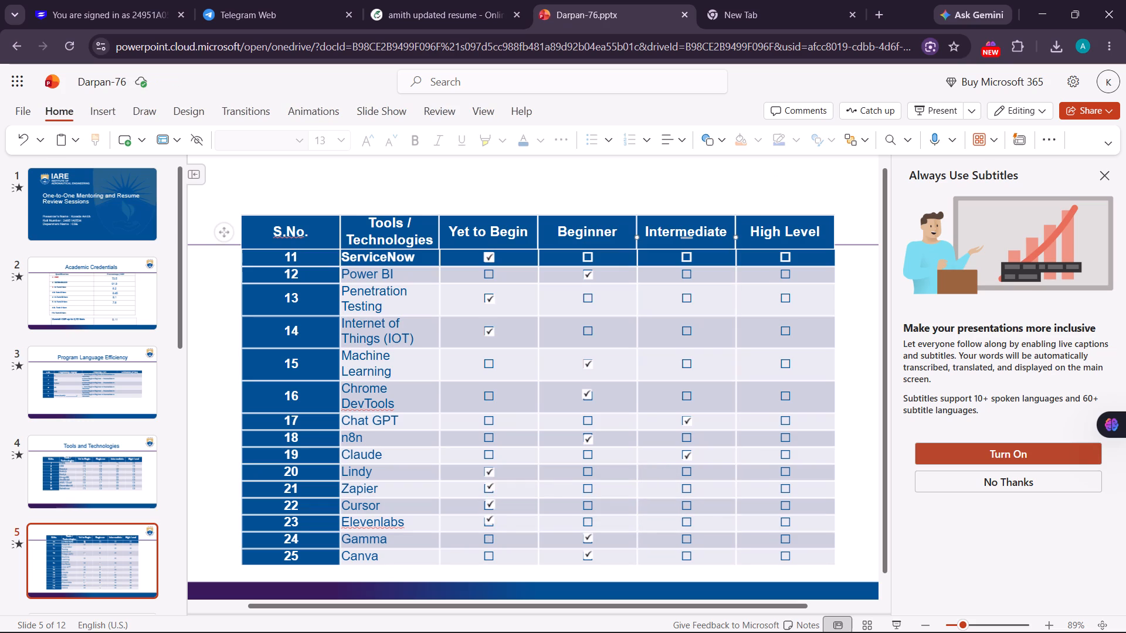
# On the Profiles in Coding Platforms slide, set Leet Code's problems solved to 50+.
pyautogui.scroll(-4, 111, 513)
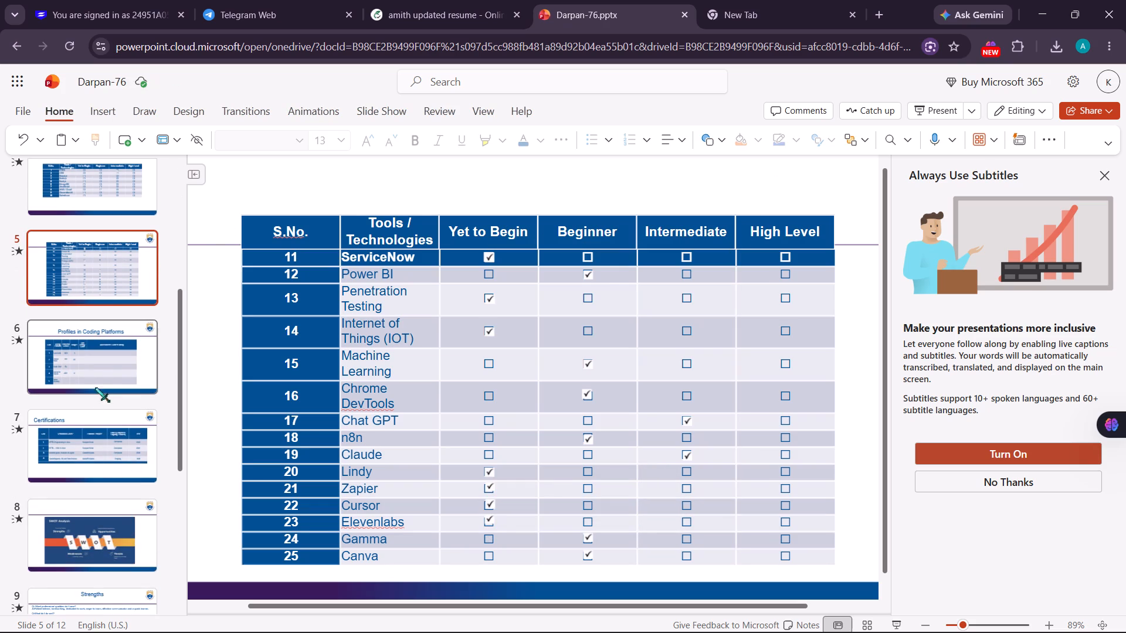
pyautogui.click(97, 369)
pyautogui.scroll(-13, 97, 369)
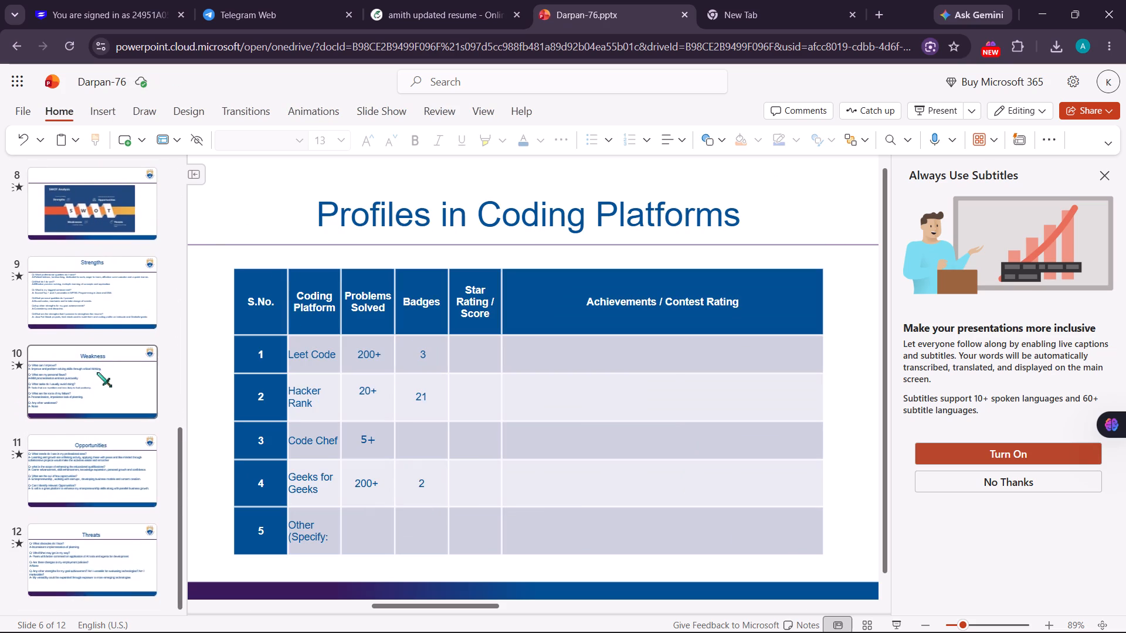
pyautogui.scroll(2, 97, 373)
pyautogui.scroll(-1, 97, 373)
pyautogui.scroll(3, 97, 373)
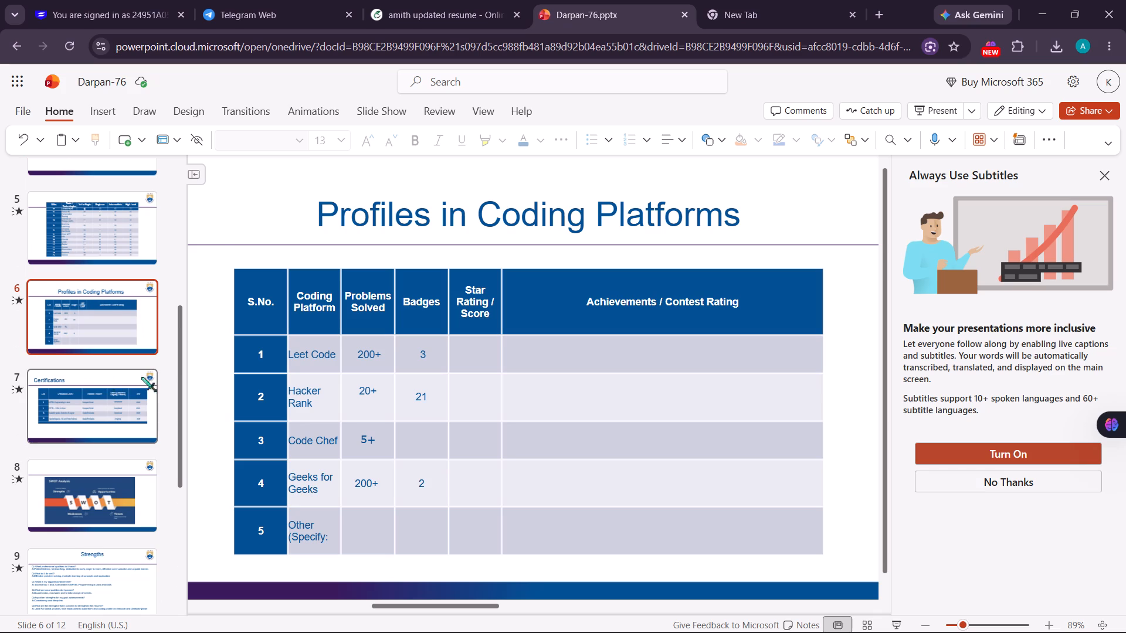
pyautogui.click(372, 350)
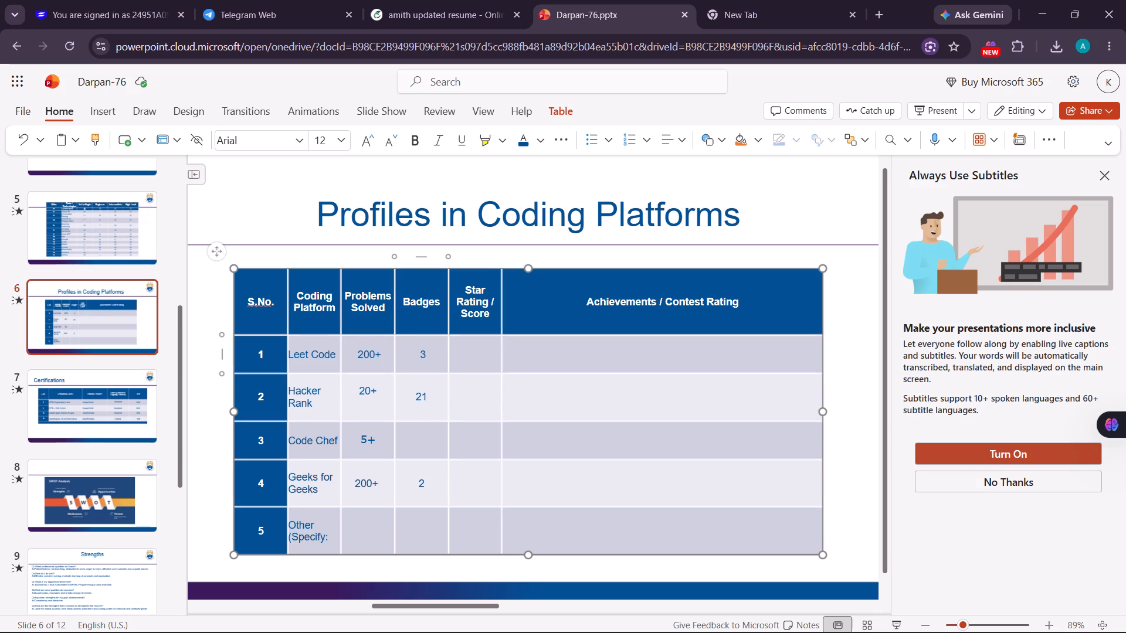
pyautogui.press('Left')
pyautogui.press('BackSpace')
pyautogui.press('BackSpace')
pyautogui.press('5')
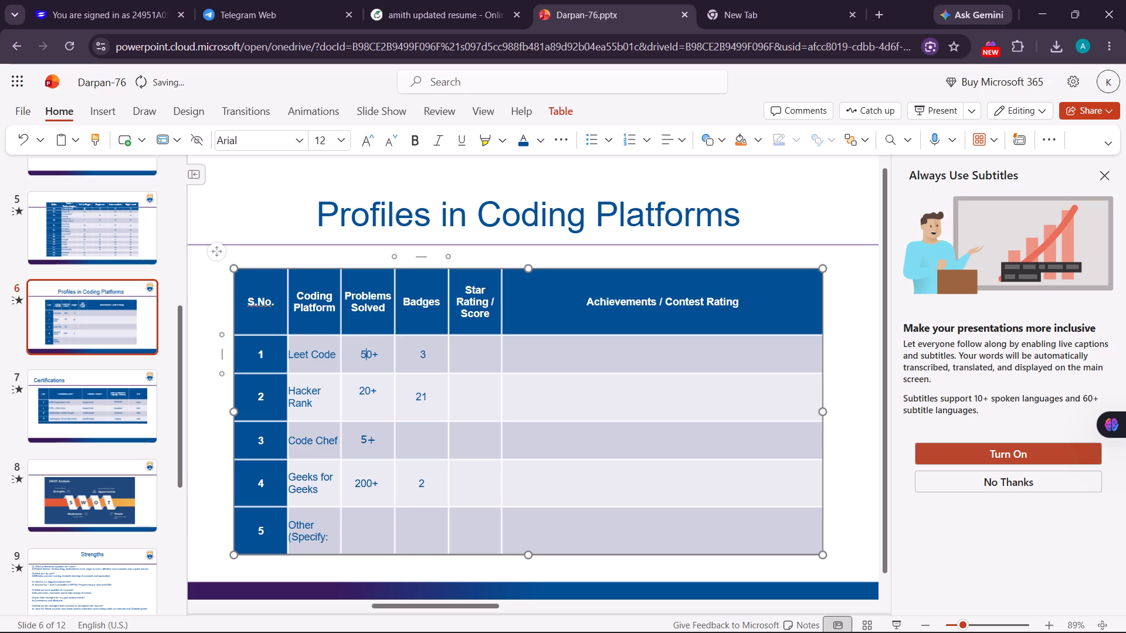
pyautogui.press('Down')
# Set Hacker Rank's problems solved to 50+ in the coding platforms table.
pyautogui.press('BackSpace')
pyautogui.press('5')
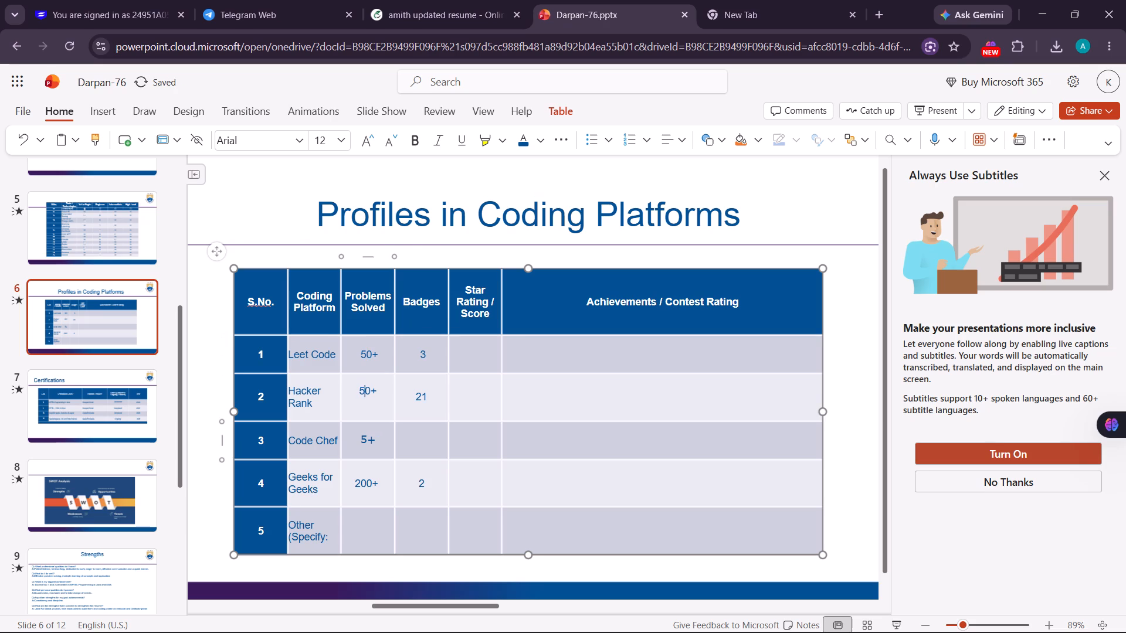
# Set Code Chef's problems solved to 30+ in the coding platforms table.
pyautogui.click(368, 438)
pyautogui.press('BackSpace')
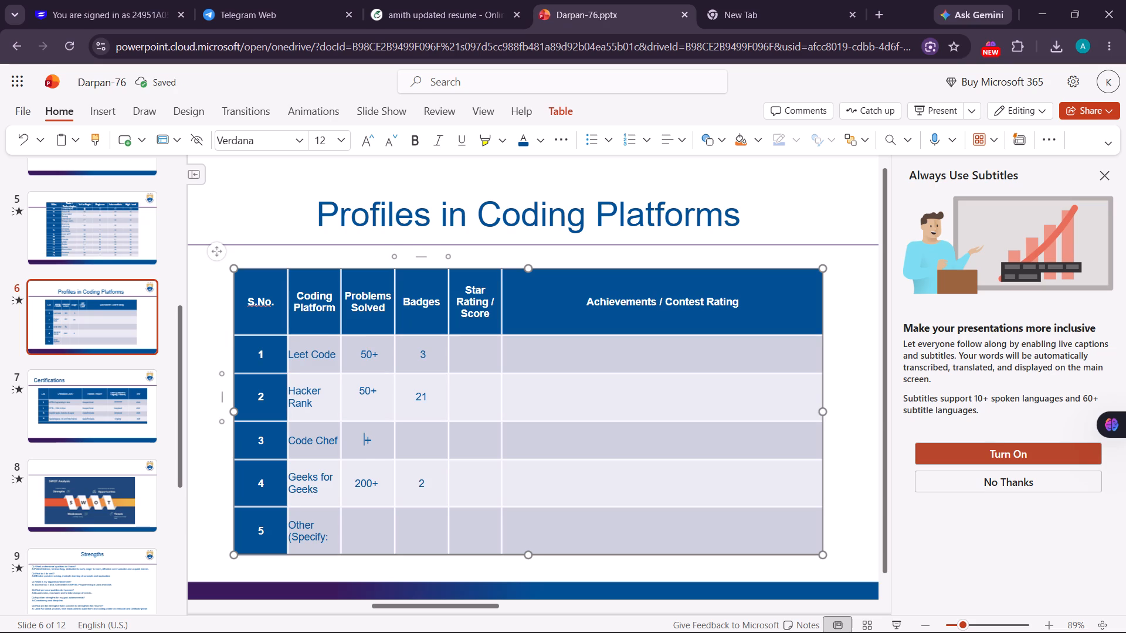
pyautogui.press('BackSpace')
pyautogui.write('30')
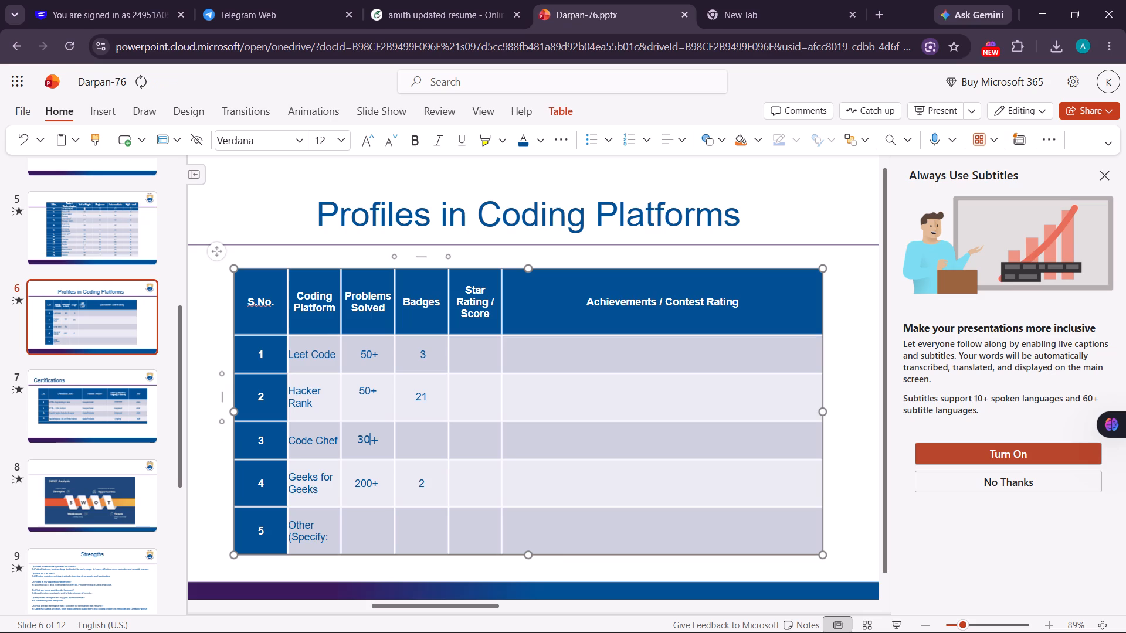
# Set Geeks for Geeks' problems solved to 50+ in the coding platforms table.
pyautogui.click(366, 483)
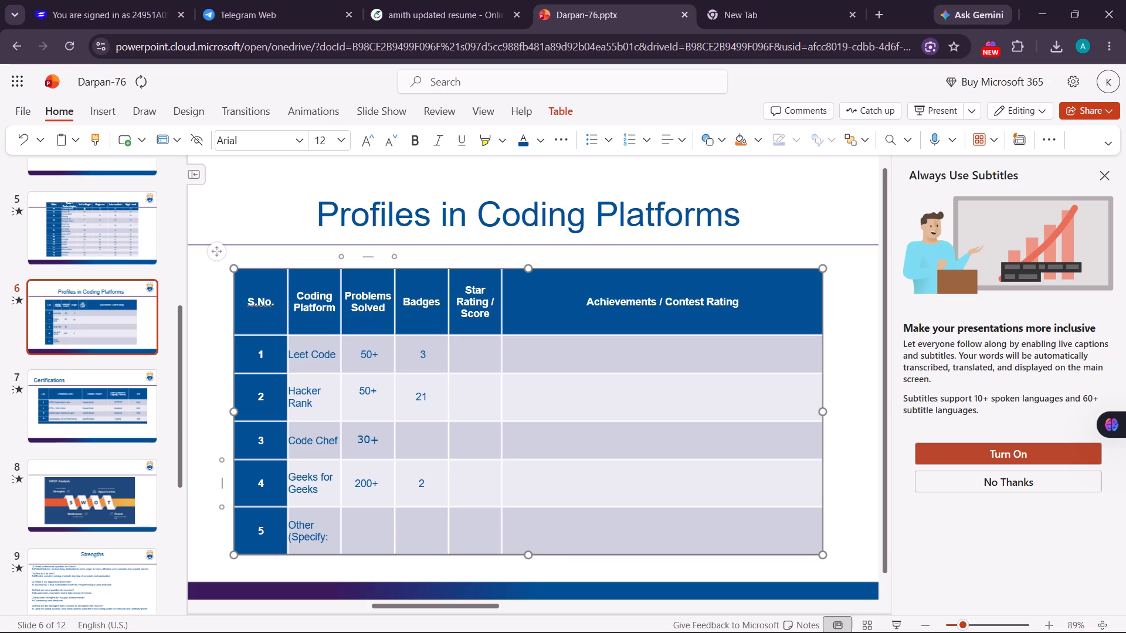
pyautogui.press('BackSpace')
pyautogui.press('BackSpace')
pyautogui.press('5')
# Set Hacker Rank's badge count to 4 in the coding platforms table.
pyautogui.click(426, 397)
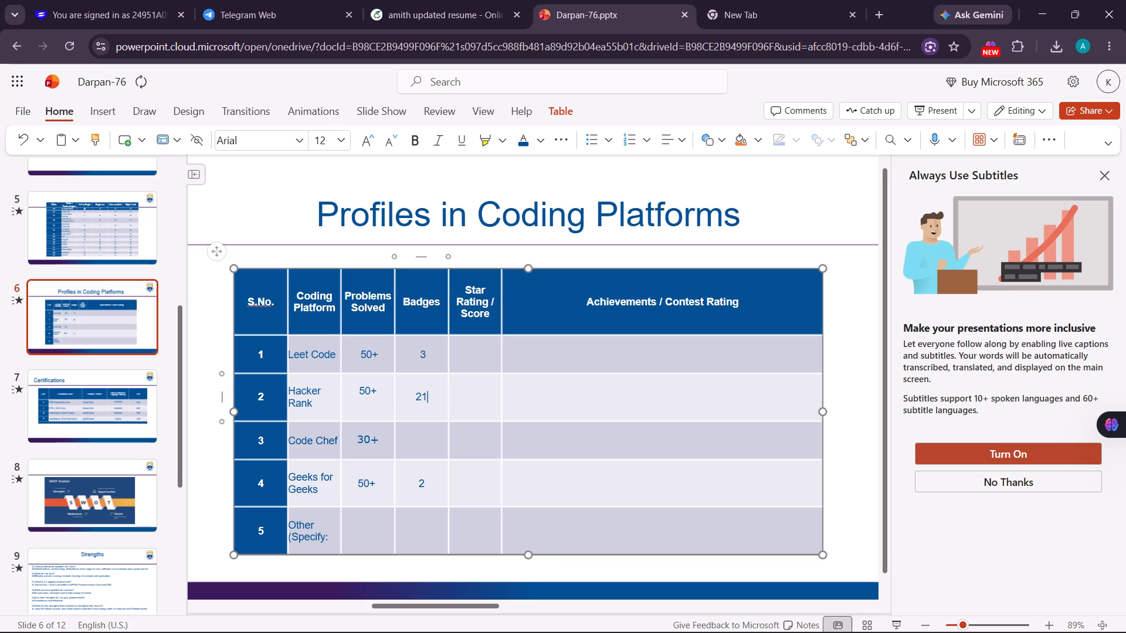
pyautogui.press('BackSpace')
pyautogui.press('BackSpace')
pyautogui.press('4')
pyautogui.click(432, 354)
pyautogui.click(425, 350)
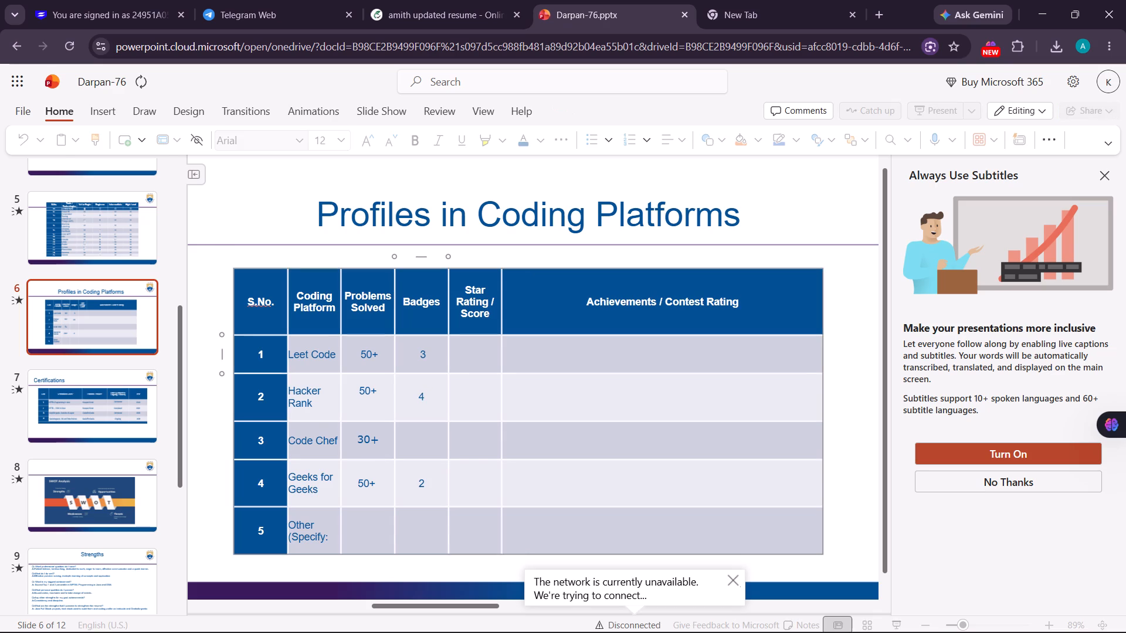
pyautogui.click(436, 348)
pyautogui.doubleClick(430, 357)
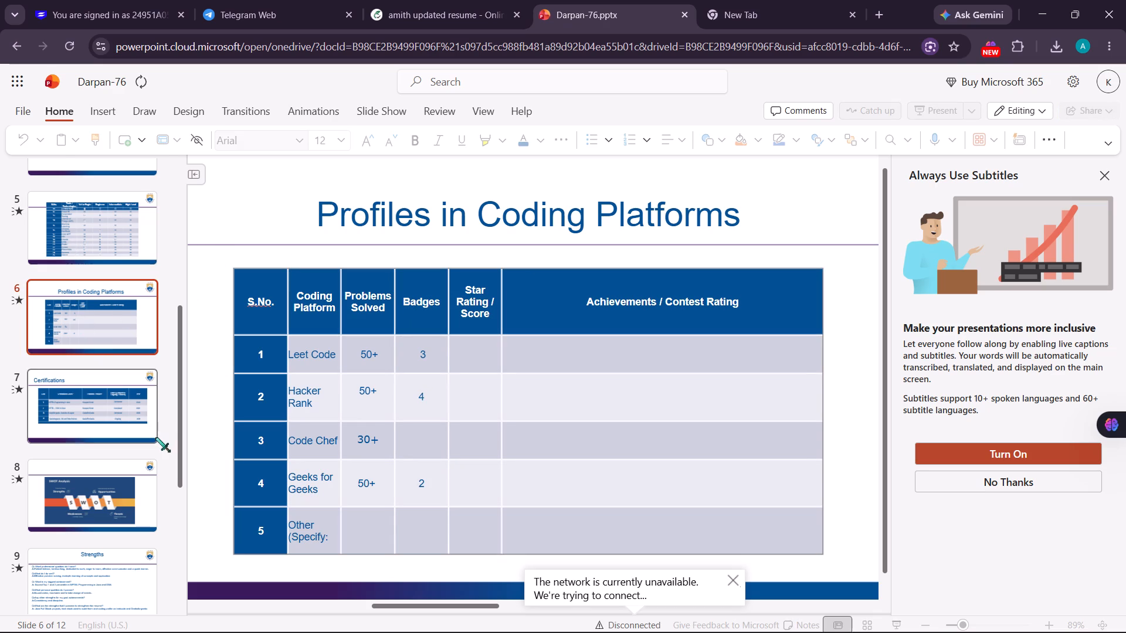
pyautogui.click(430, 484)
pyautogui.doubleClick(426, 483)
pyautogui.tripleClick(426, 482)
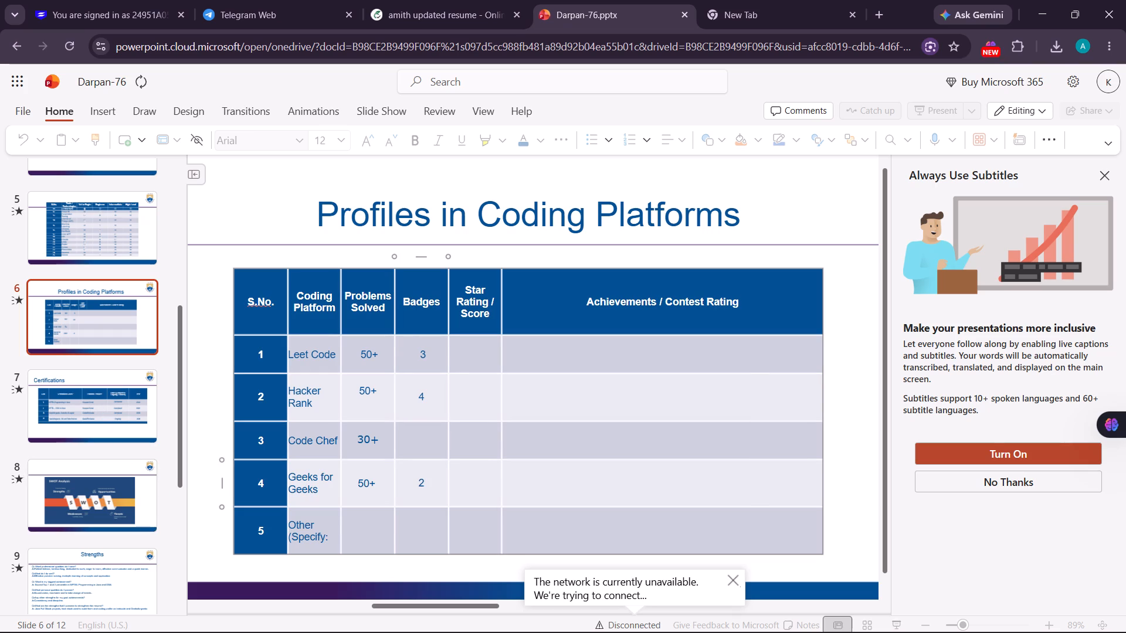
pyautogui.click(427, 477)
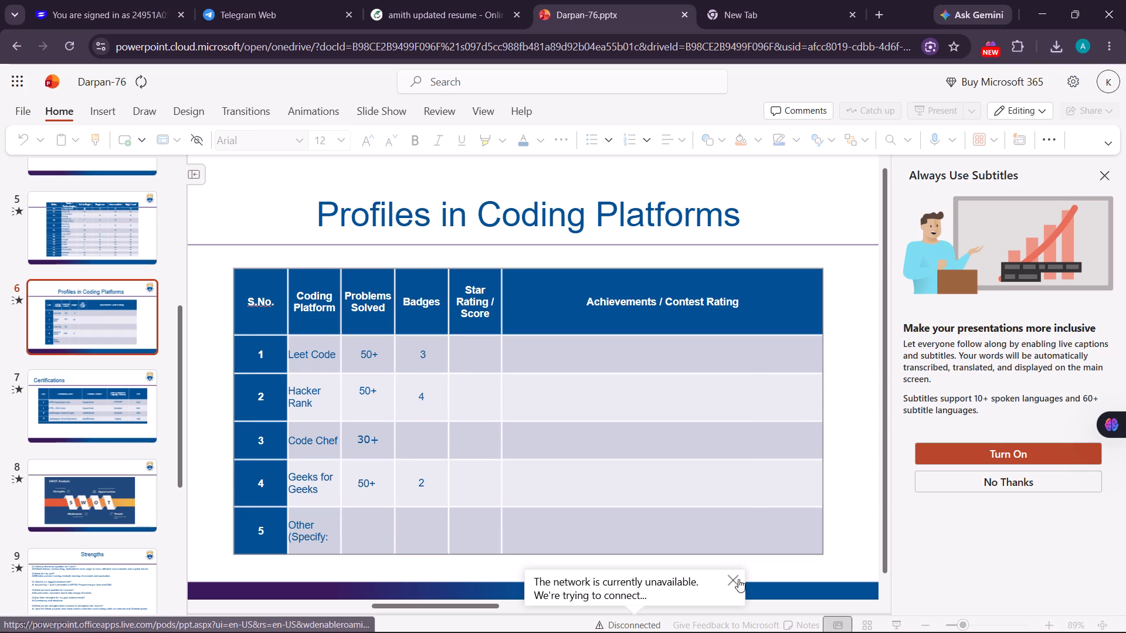
# Dismiss the network connection notification.
pyautogui.click(736, 578)
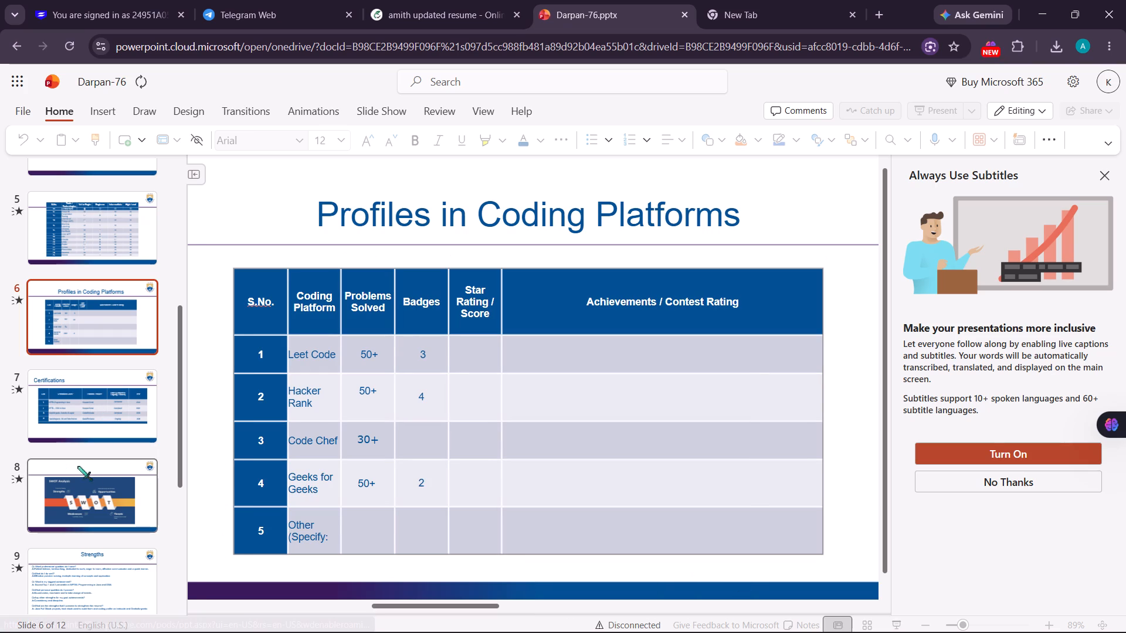
# Review the courses, providers, statuses and years in the table on the Certifications slide.
pyautogui.click(73, 394)
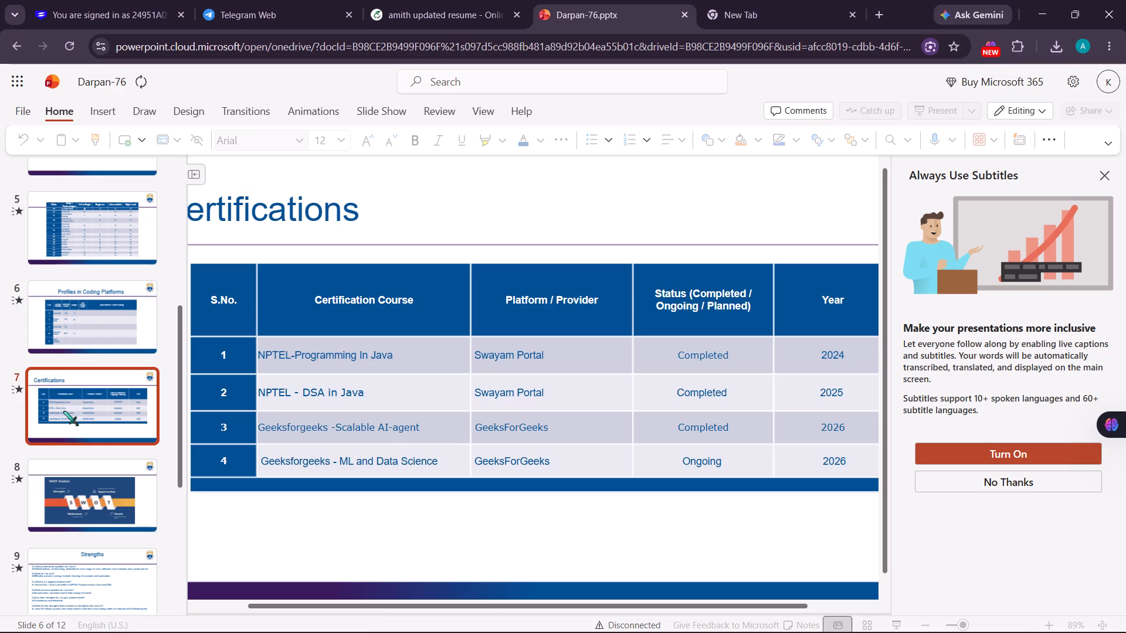
pyautogui.scroll(4, 342, 432)
pyautogui.scroll(-3, 341, 435)
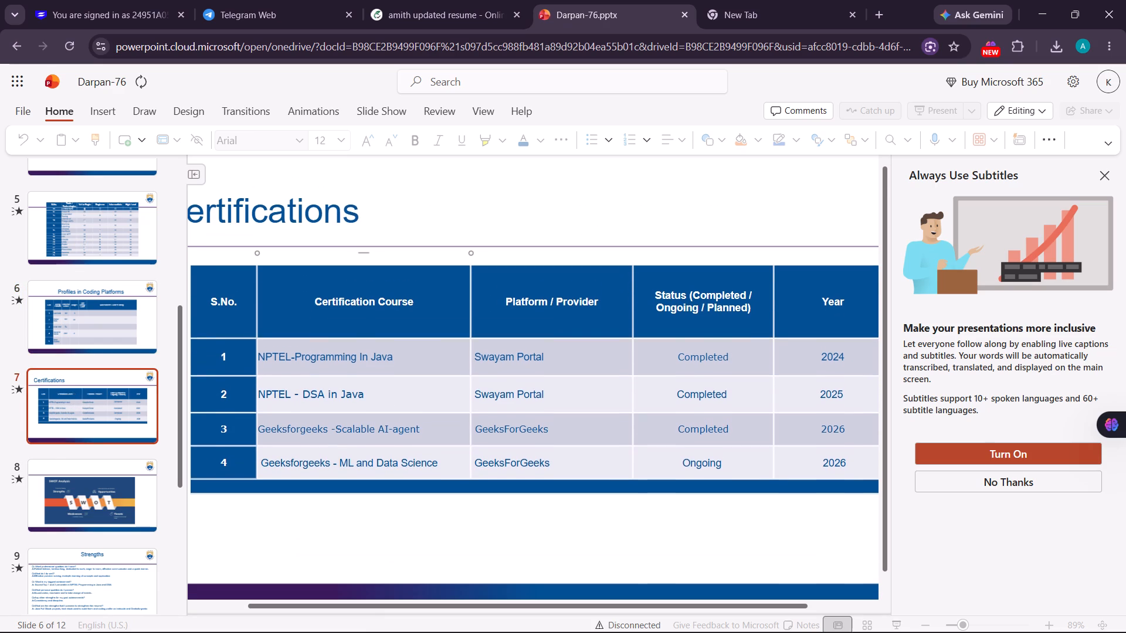
pyautogui.scroll(-3, 340, 435)
pyautogui.scroll(2, 325, 433)
pyautogui.scroll(-7, 322, 433)
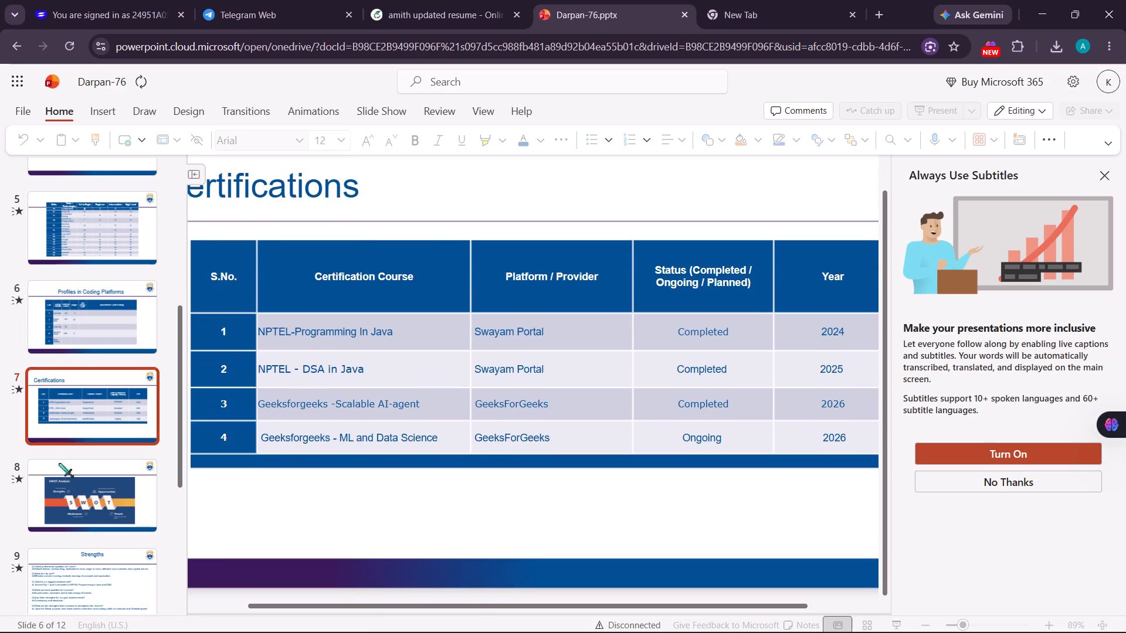
# Review the SWOT Analysis, Strengths, Weakness, Opportunities and Threats slides, and return to the Profiles in Coding Platforms slide.
pyautogui.click(60, 508)
pyautogui.scroll(-3, 57, 503)
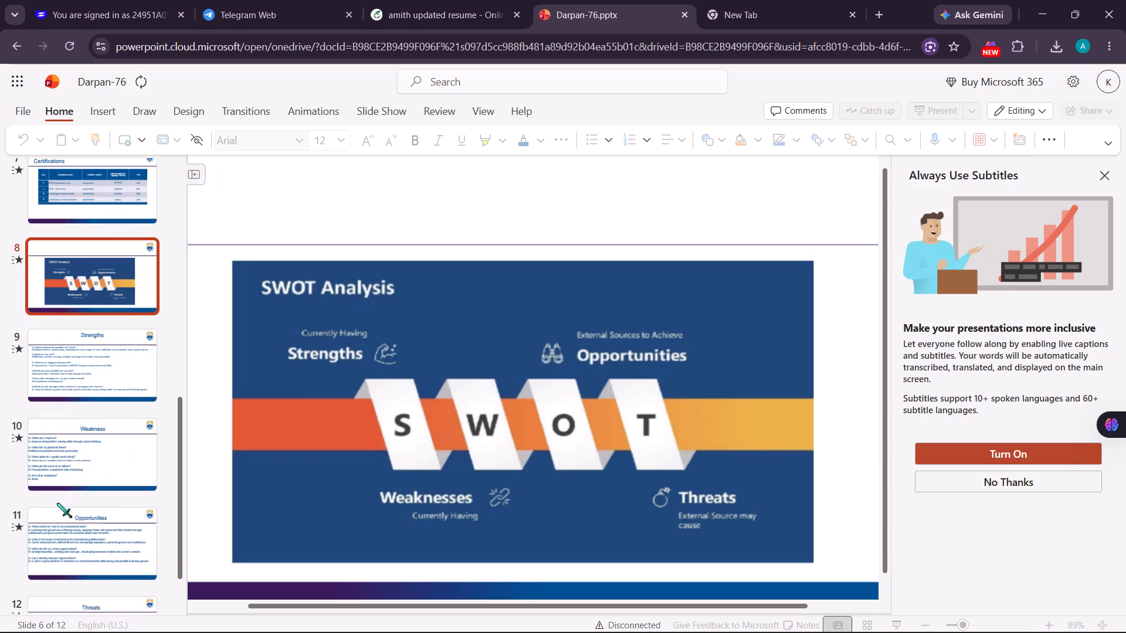
pyautogui.click(90, 379)
pyautogui.click(97, 460)
pyautogui.click(109, 529)
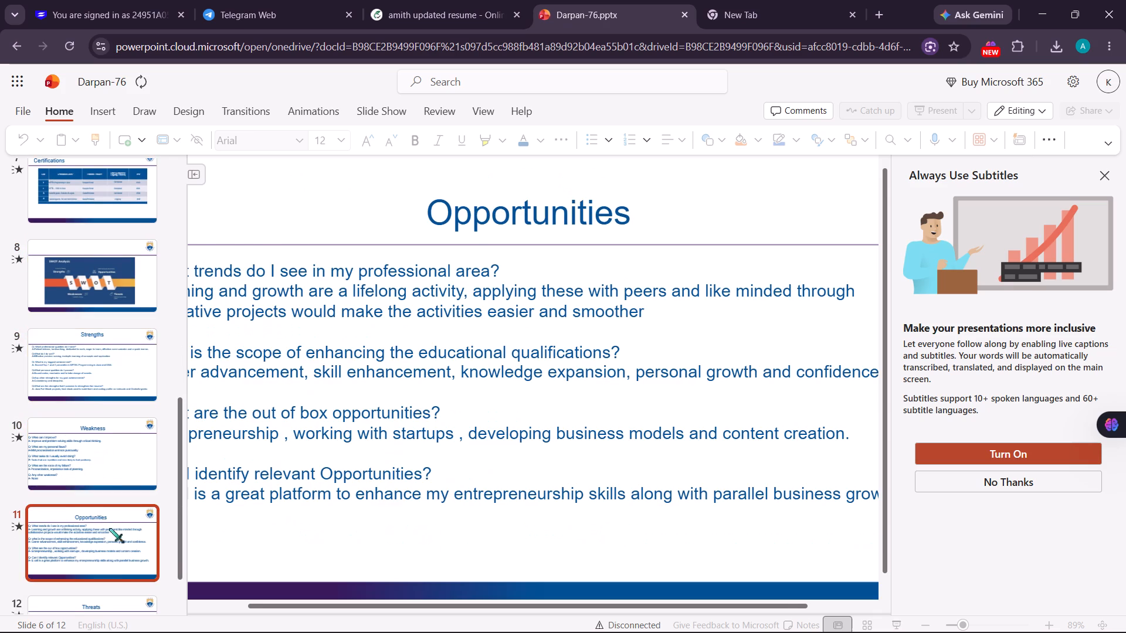
pyautogui.scroll(-1, 120, 556)
pyautogui.click(98, 537)
pyautogui.click(106, 456)
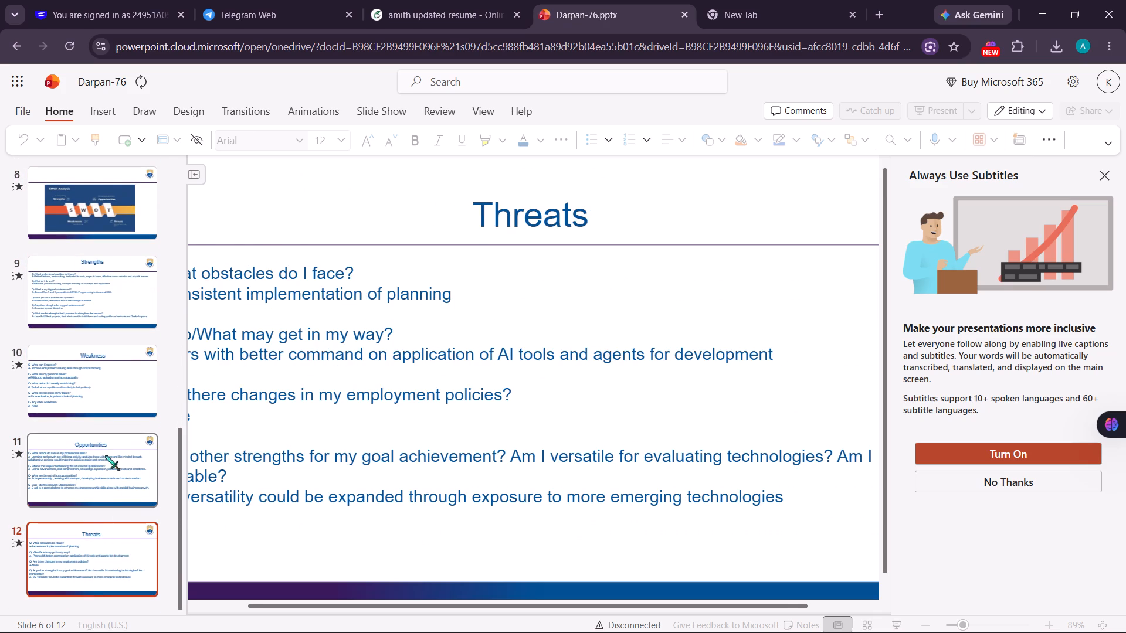
pyautogui.click(110, 368)
pyautogui.click(143, 285)
pyautogui.scroll(2, 109, 298)
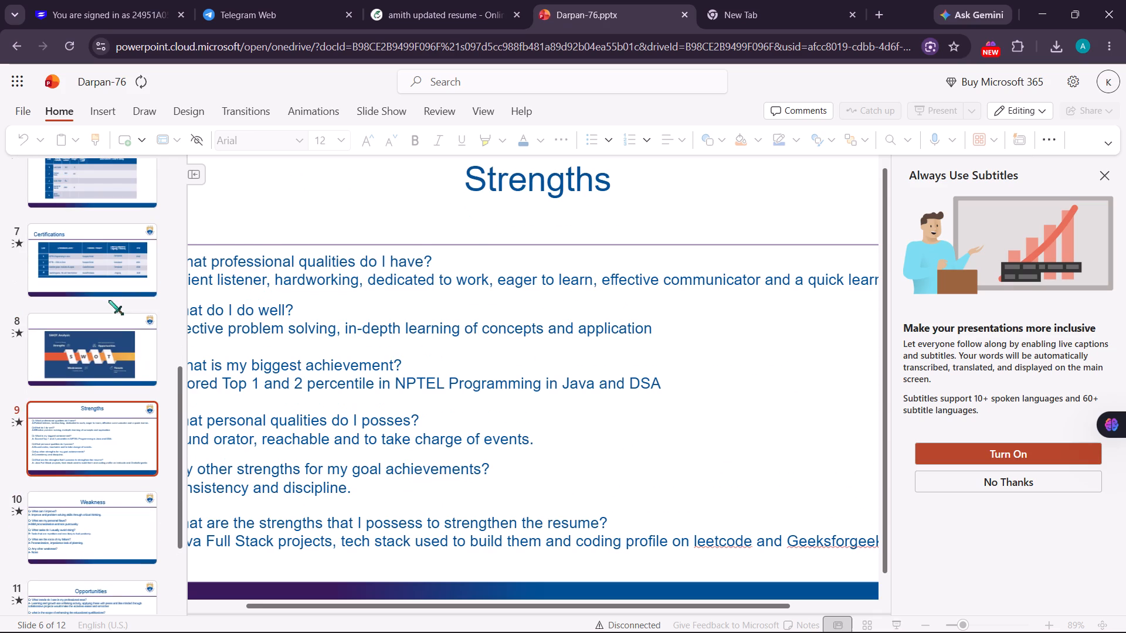
pyautogui.click(114, 275)
pyautogui.click(103, 193)
pyautogui.scroll(3, 108, 416)
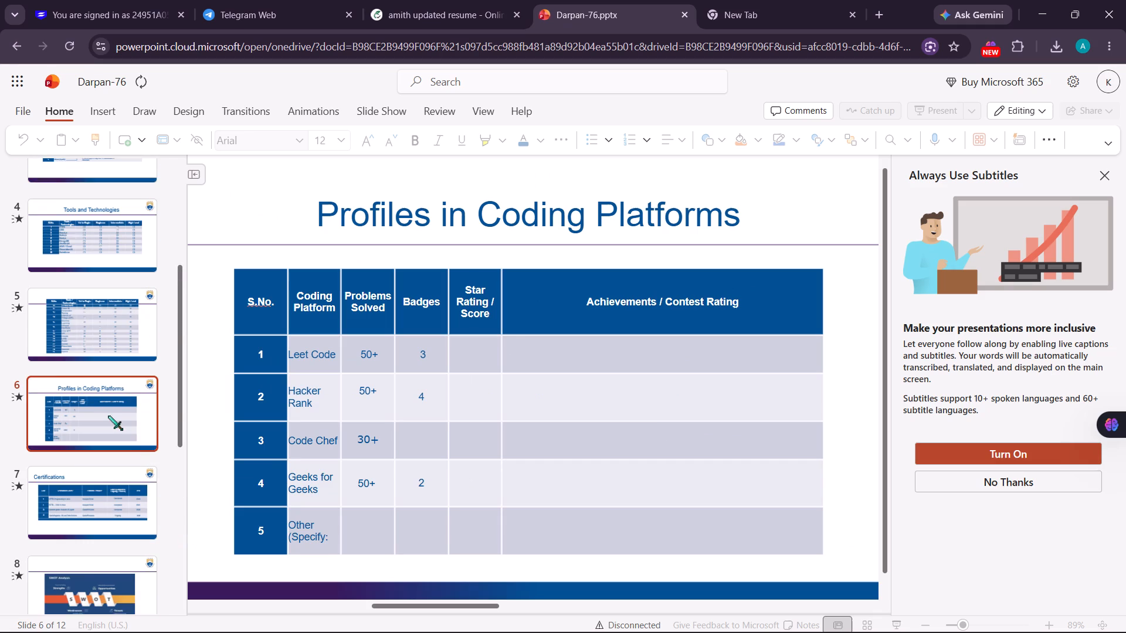